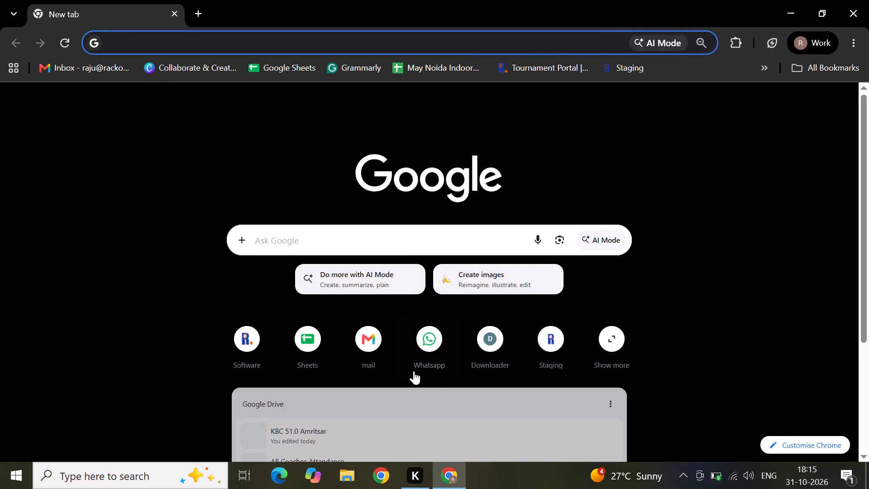
# Open the KBC 51.0 Amritsar spreadsheet from the recent Google Drive files.
pyautogui.click(310, 432)
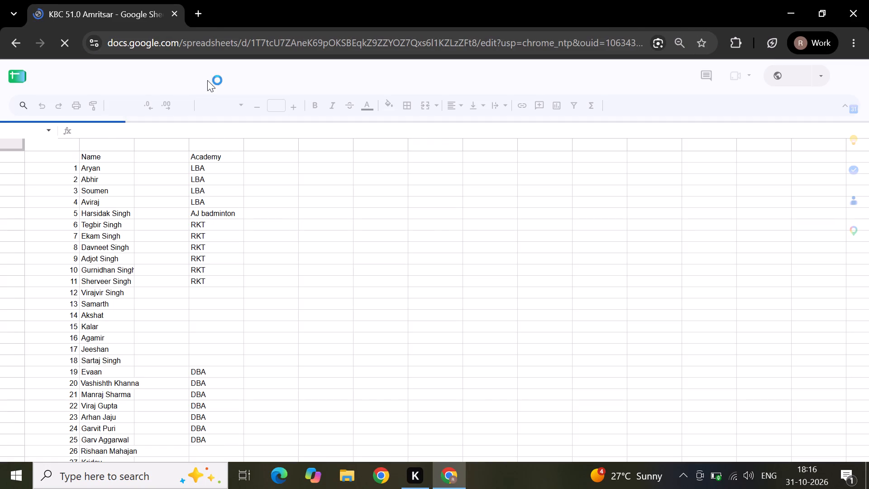
# Open a new browser tab alongside the KBC 51.0 Amritsar spreadsheet.
pyautogui.click(198, 2)
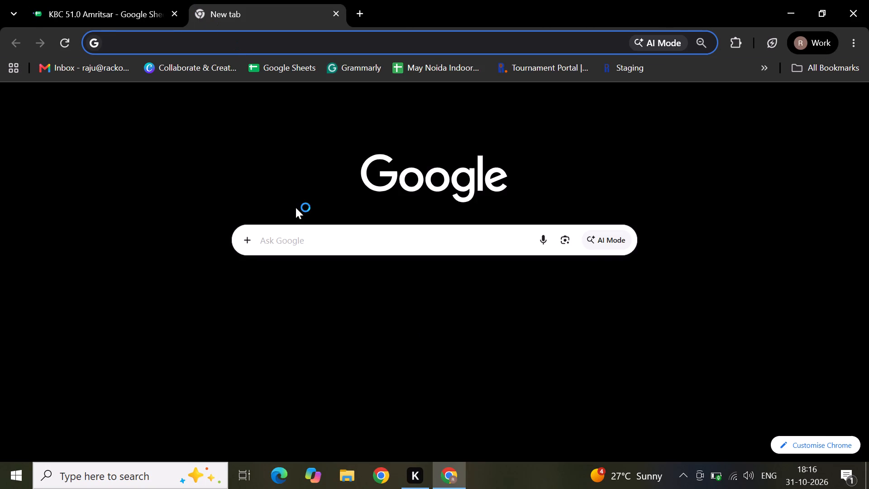
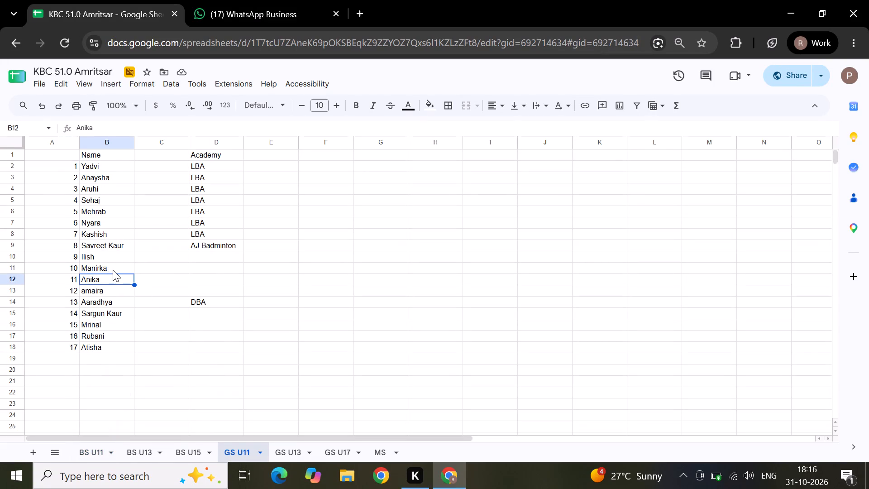
# Correct the player name in row 11 of the GS U11 sheet to Manvika.
pyautogui.click(113, 270)
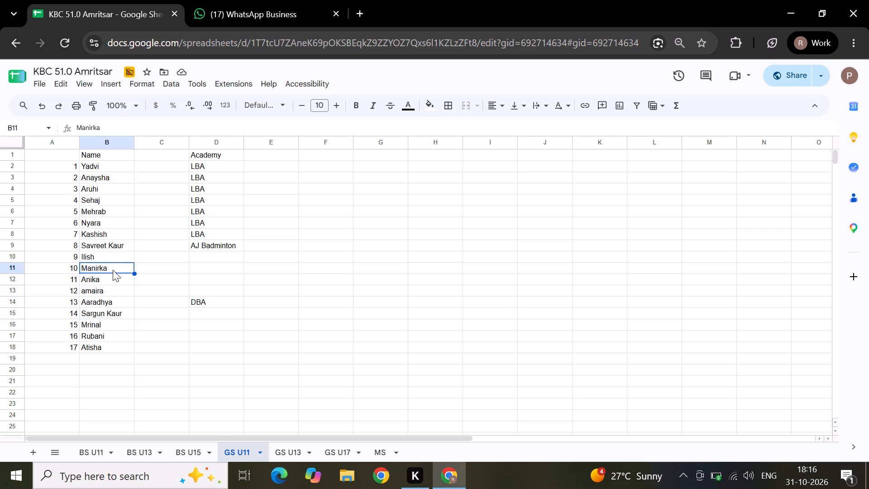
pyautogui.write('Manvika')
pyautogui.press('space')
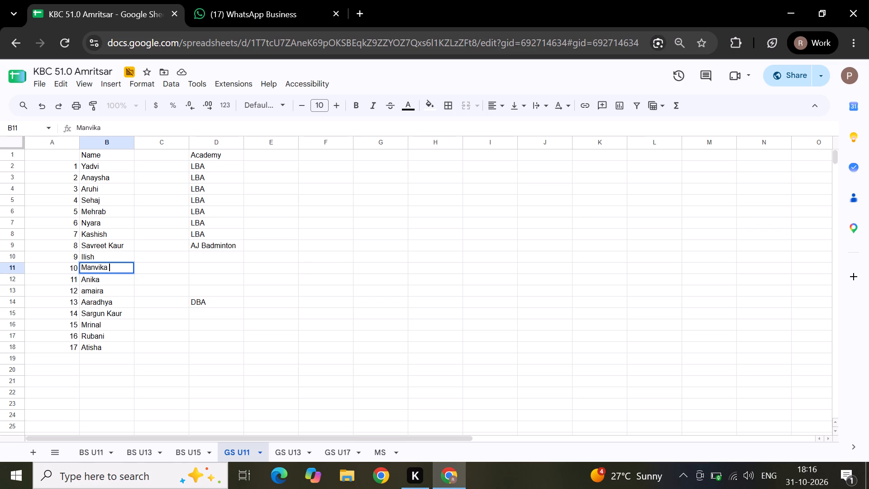
pyautogui.click(175, 286)
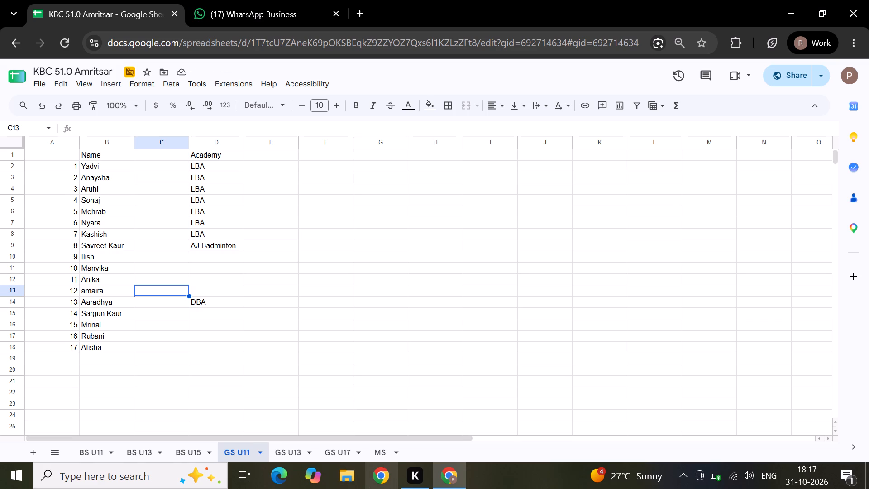
# On the BS U15 sheet, add the player Manas in cell B24, directly below Yash.
pyautogui.click(193, 449)
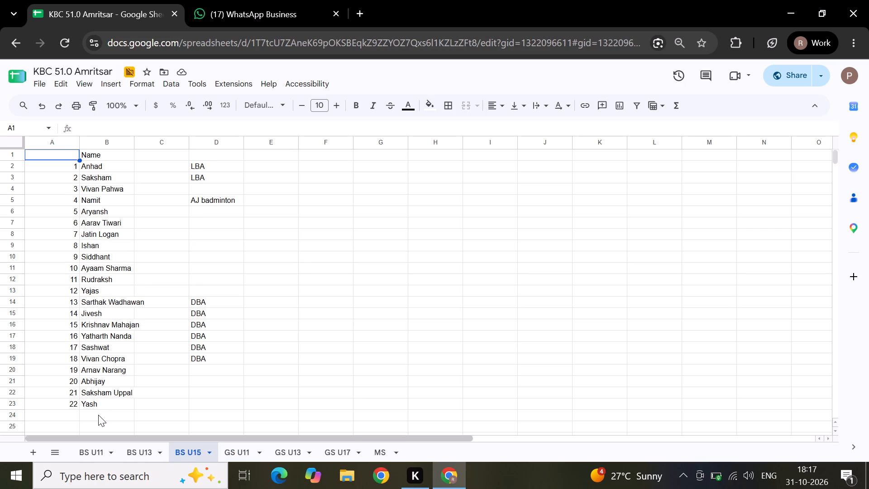
pyautogui.click(98, 416)
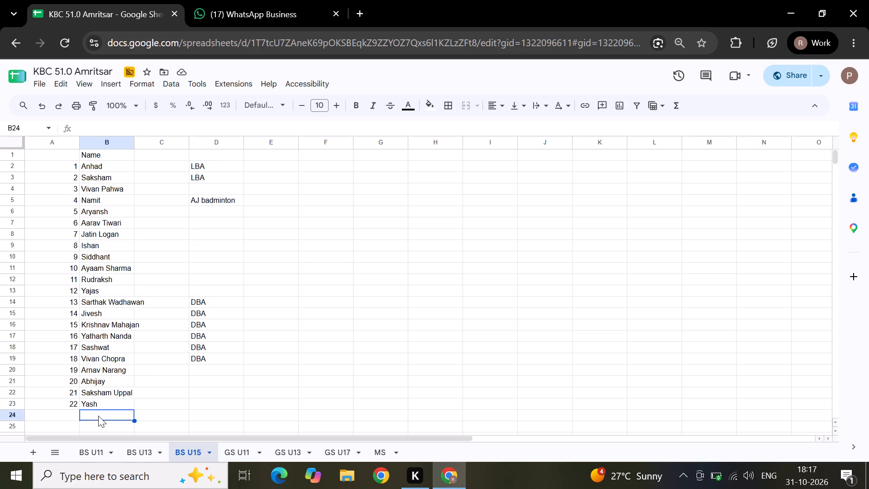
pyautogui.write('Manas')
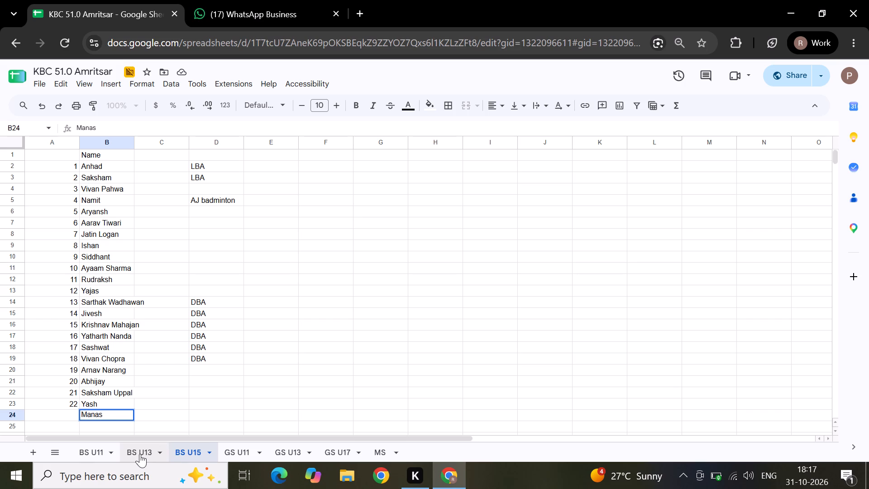
# On the BS U13 sheet, add the new player Rajveer with his surname in cell B37, the first empty name row.
pyautogui.click(140, 454)
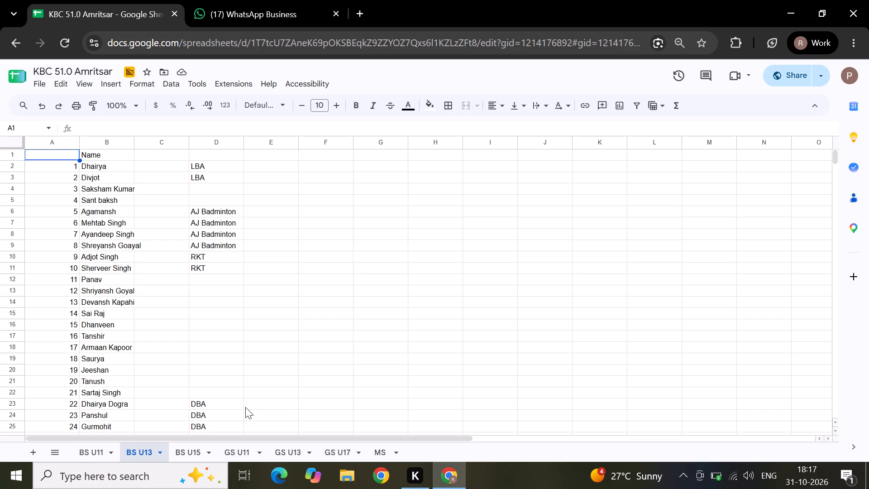
pyautogui.scroll(-3, 152, 425)
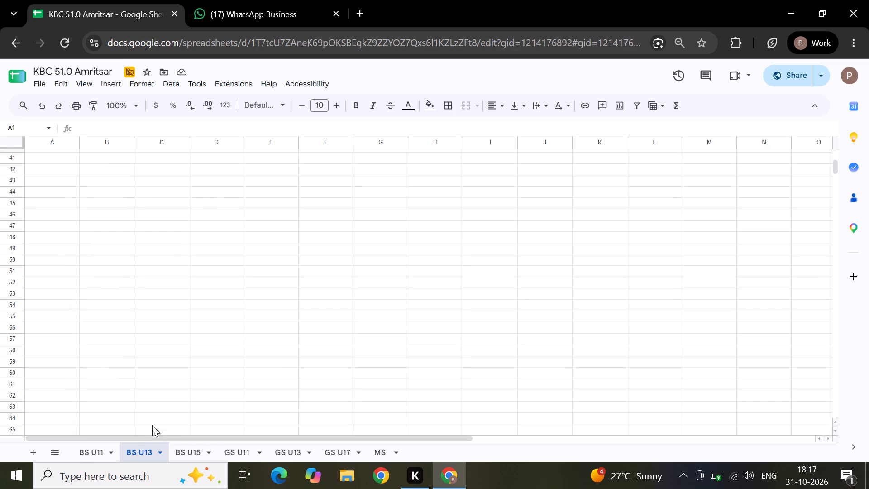
pyautogui.scroll(2, 152, 425)
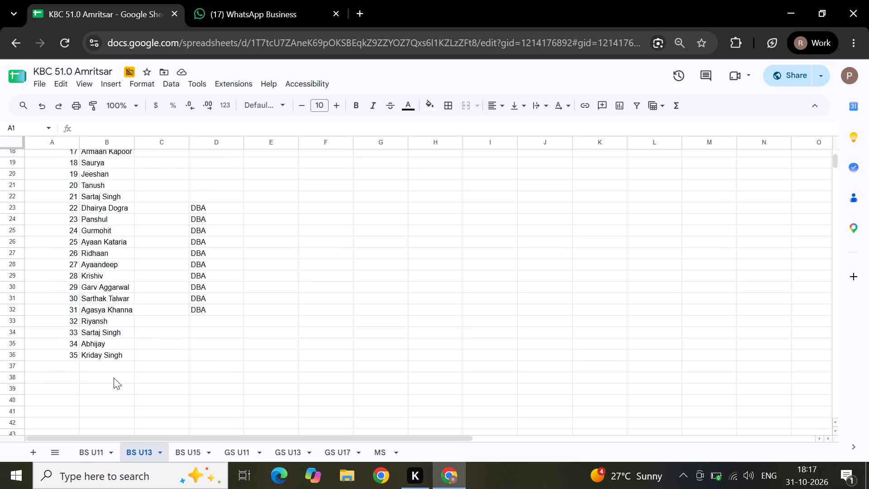
pyautogui.click(112, 368)
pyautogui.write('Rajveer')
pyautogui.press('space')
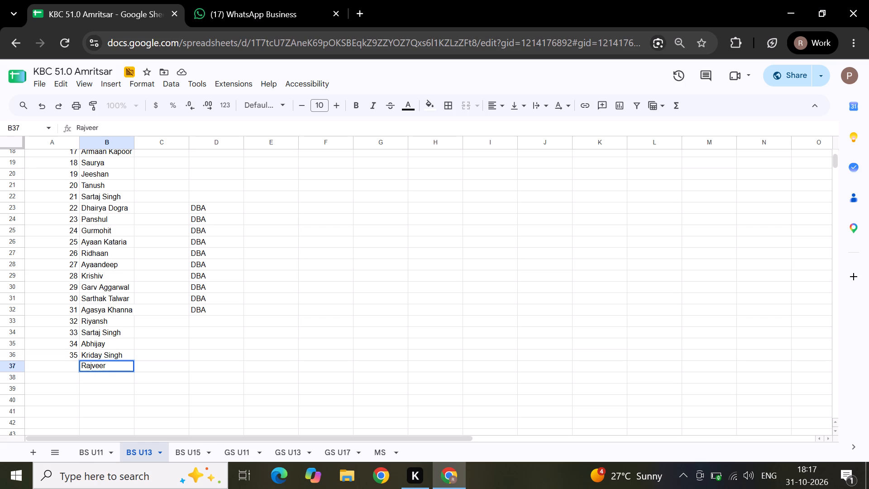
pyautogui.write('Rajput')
pyautogui.click(282, 329)
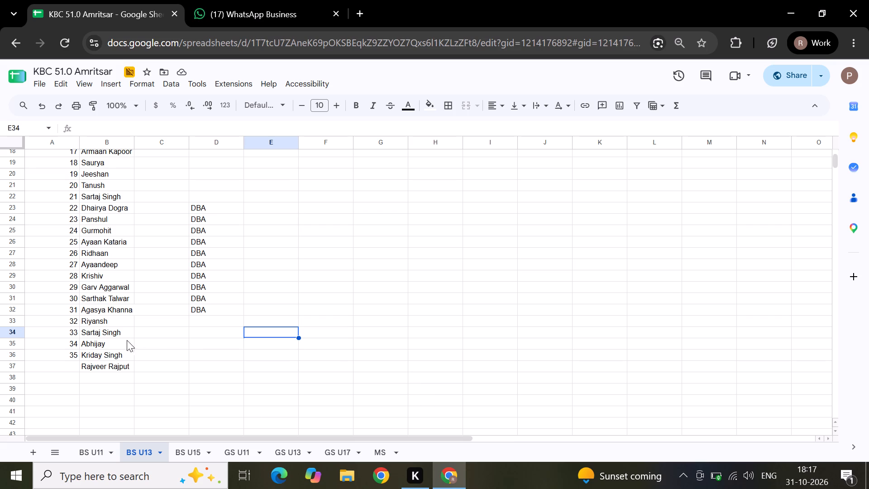
# Add the player Ahaan in cell B38, below the Rajveer entry.
pyautogui.click(113, 374)
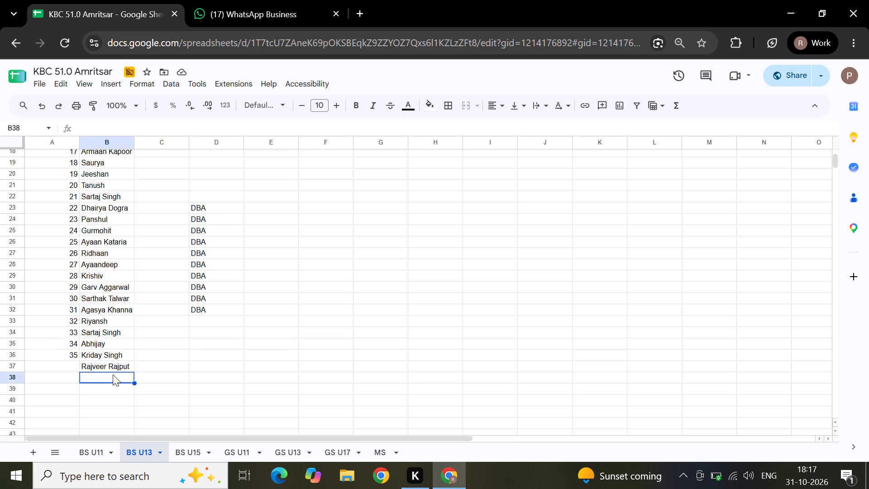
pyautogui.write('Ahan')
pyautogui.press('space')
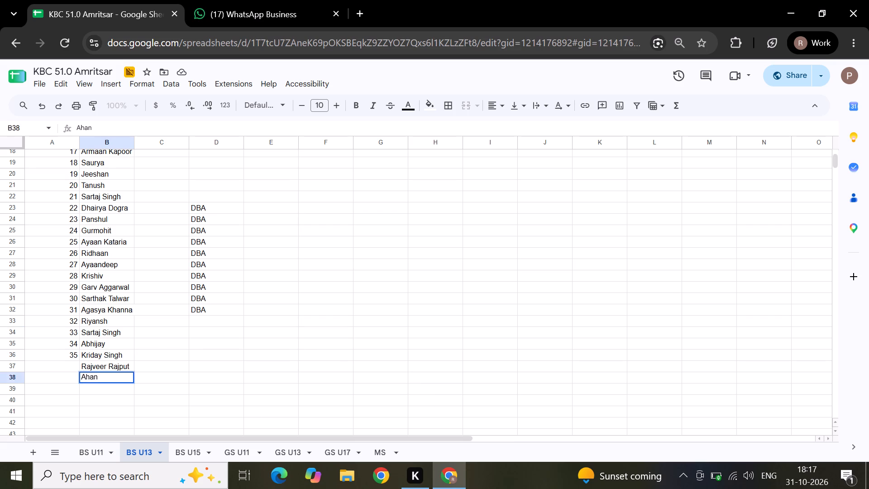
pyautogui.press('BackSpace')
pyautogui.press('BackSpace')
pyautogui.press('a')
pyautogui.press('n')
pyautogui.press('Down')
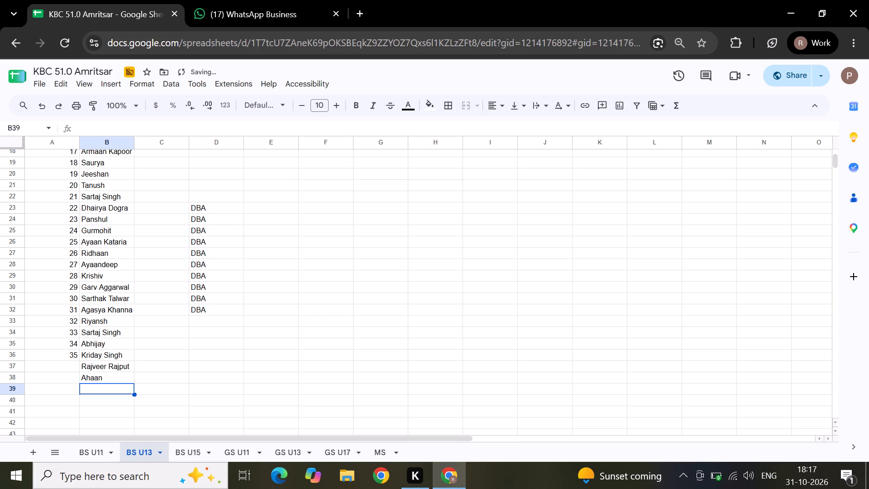
# Add the player Ayush in cell B39, spelled with a single leading A.
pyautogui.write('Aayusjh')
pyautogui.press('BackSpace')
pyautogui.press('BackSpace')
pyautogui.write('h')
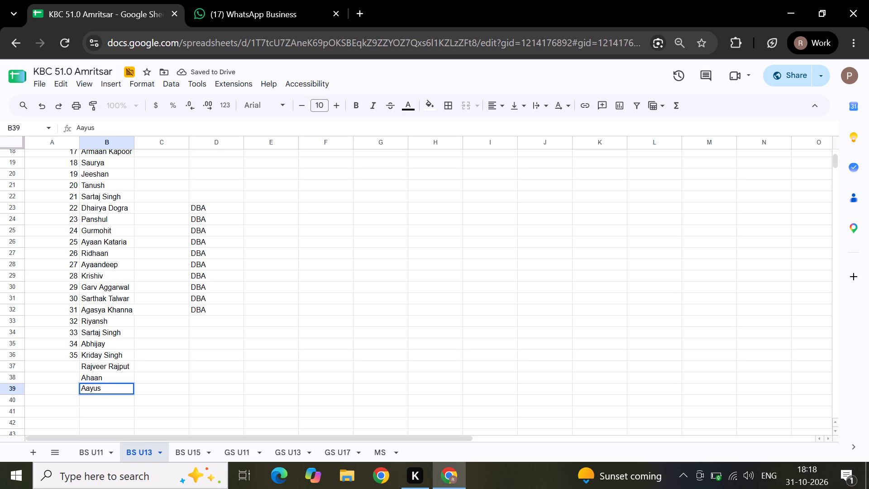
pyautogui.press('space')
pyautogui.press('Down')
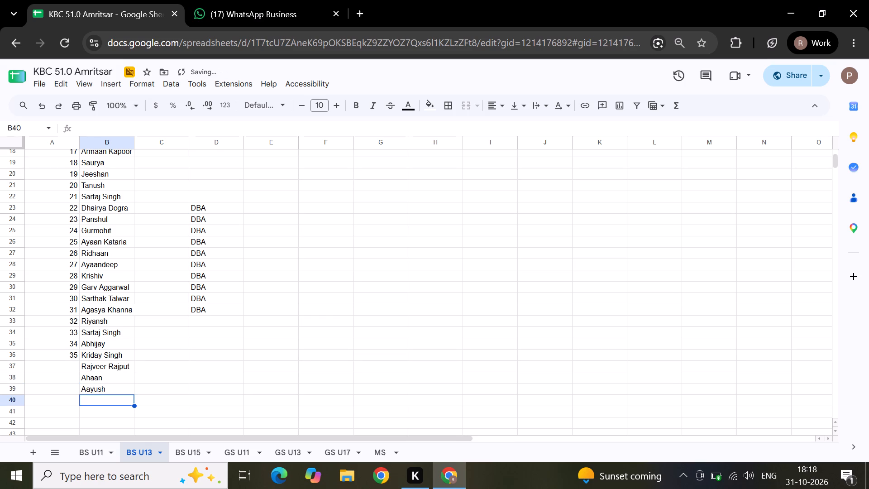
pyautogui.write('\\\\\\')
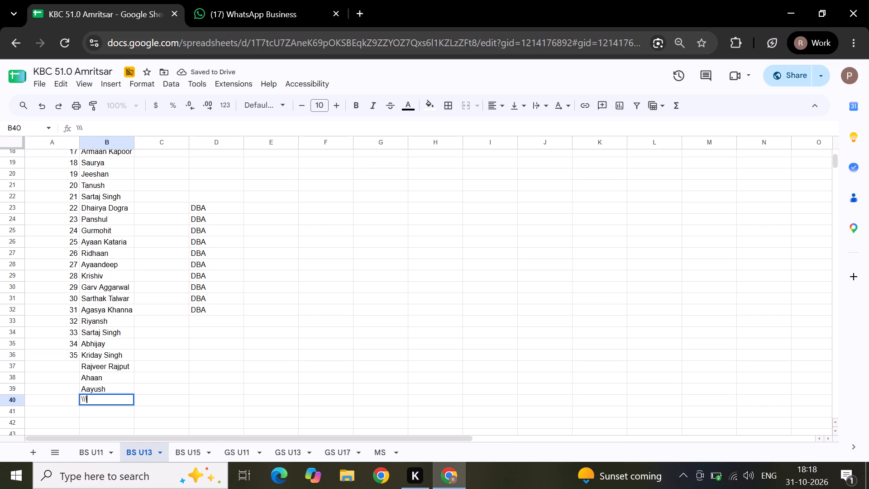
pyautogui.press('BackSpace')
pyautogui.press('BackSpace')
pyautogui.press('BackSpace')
pyautogui.click(89, 388)
pyautogui.doubleClick(89, 388)
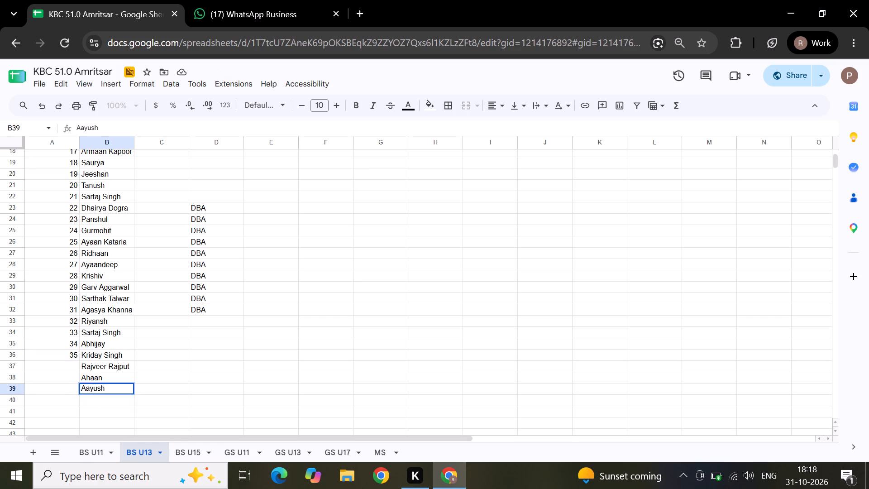
pyautogui.click(91, 388)
pyautogui.press('BackSpace')
# Add the player Divik in cell B40, below Ayush.
pyautogui.click(97, 404)
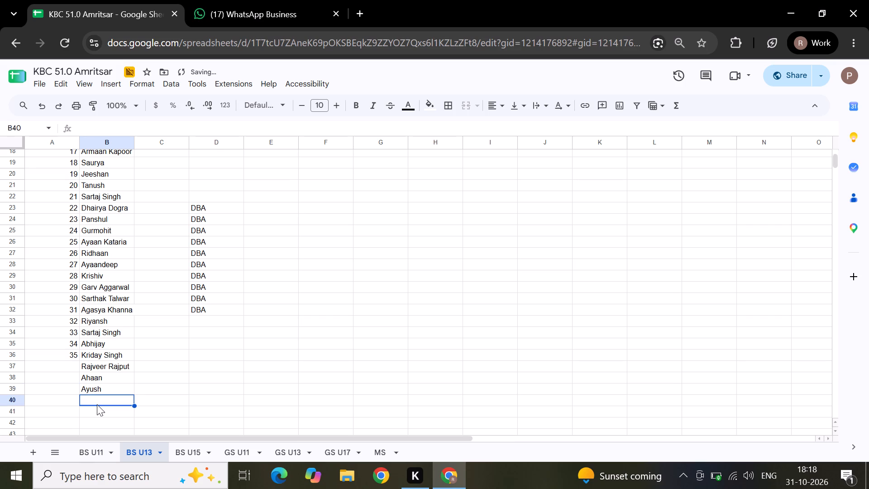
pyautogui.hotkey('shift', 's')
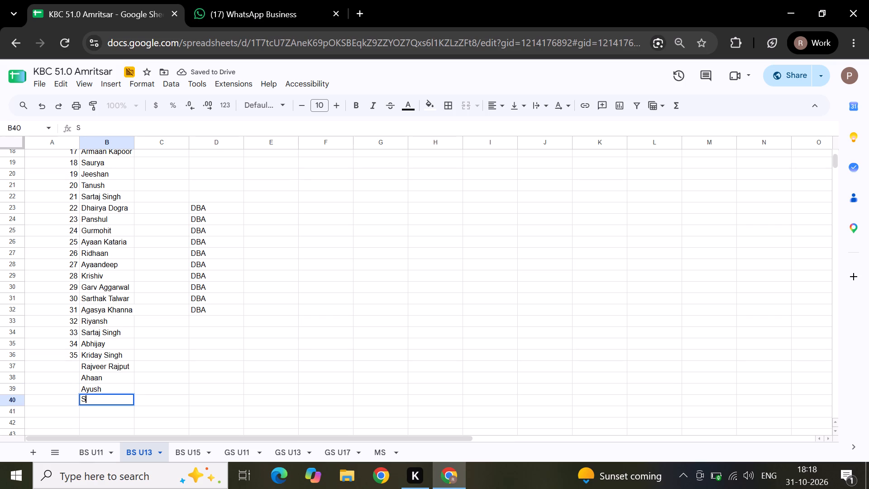
pyautogui.hotkey('shift', 'BackSpace')
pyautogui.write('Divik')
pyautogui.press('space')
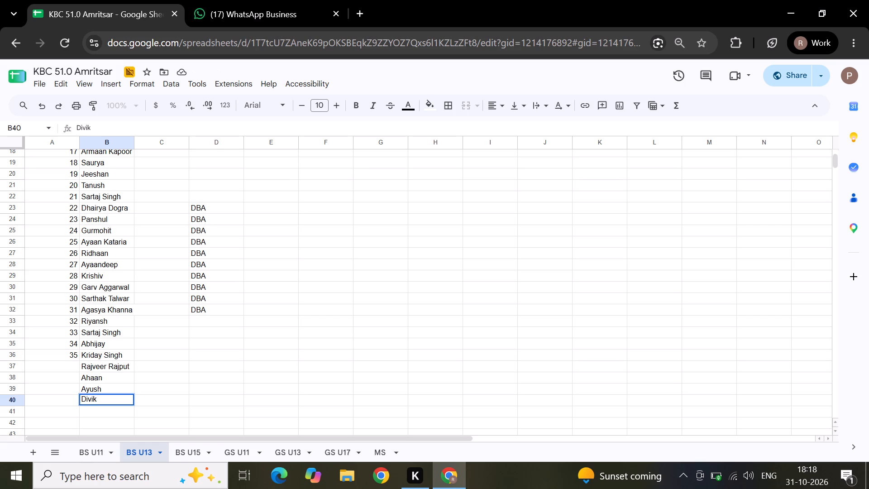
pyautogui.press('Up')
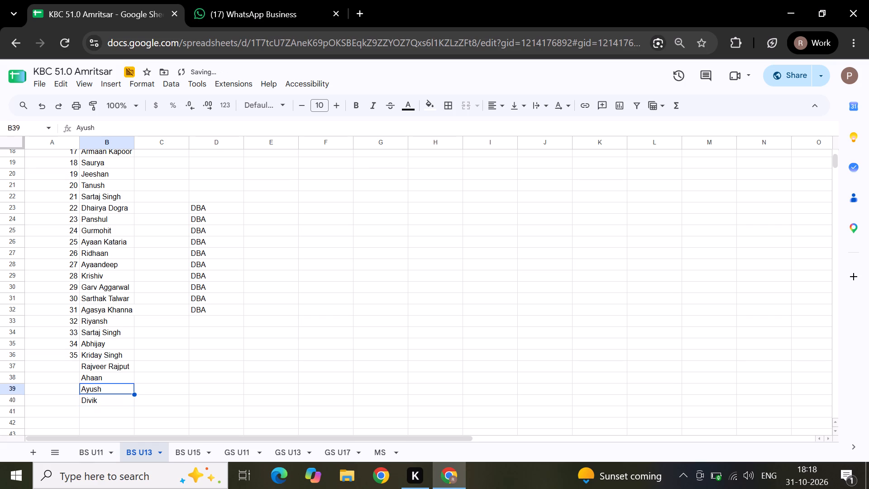
# Enter RSBA as Ahaan's academy in cell D38.
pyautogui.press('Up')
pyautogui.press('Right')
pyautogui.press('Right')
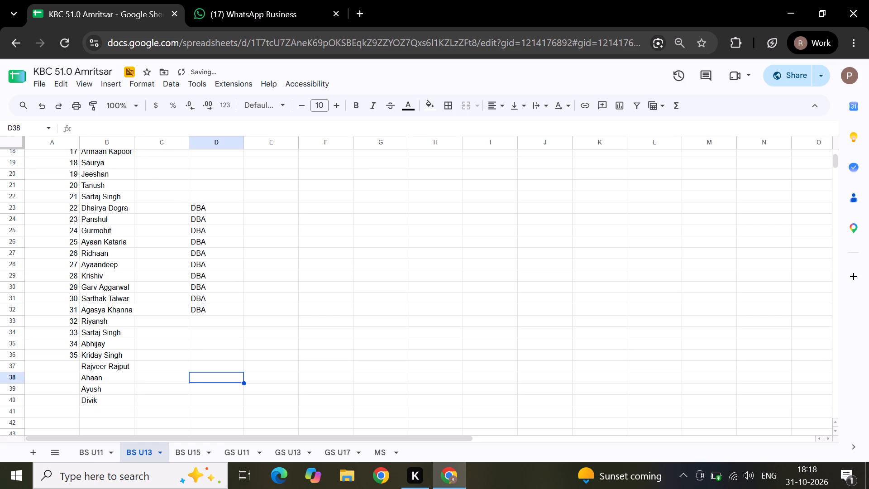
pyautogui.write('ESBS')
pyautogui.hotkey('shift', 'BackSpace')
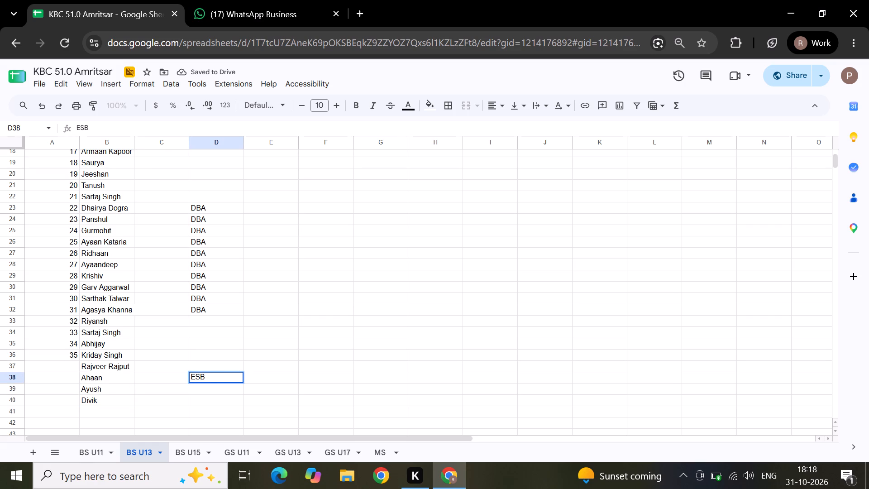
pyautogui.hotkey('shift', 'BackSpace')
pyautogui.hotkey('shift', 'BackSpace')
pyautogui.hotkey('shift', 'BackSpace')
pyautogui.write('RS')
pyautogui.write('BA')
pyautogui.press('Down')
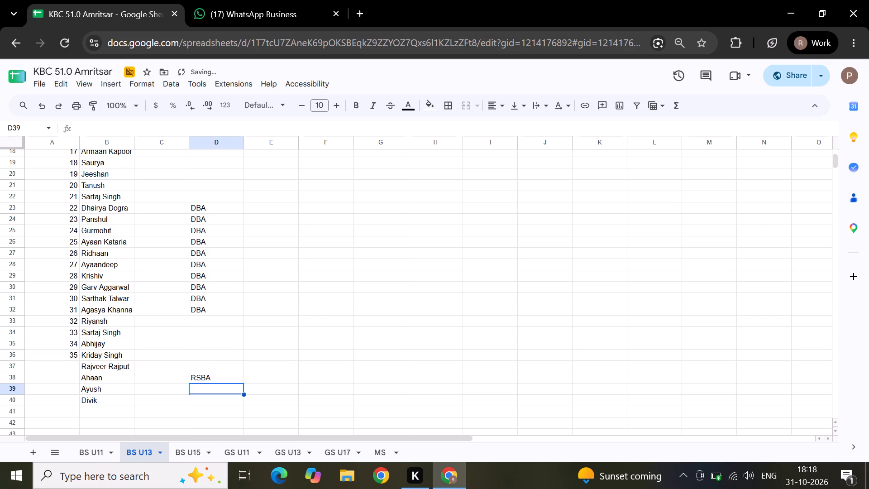
# Fill the RSBA academy down to the rows of Ayush and Divik, cells D39 and D40.
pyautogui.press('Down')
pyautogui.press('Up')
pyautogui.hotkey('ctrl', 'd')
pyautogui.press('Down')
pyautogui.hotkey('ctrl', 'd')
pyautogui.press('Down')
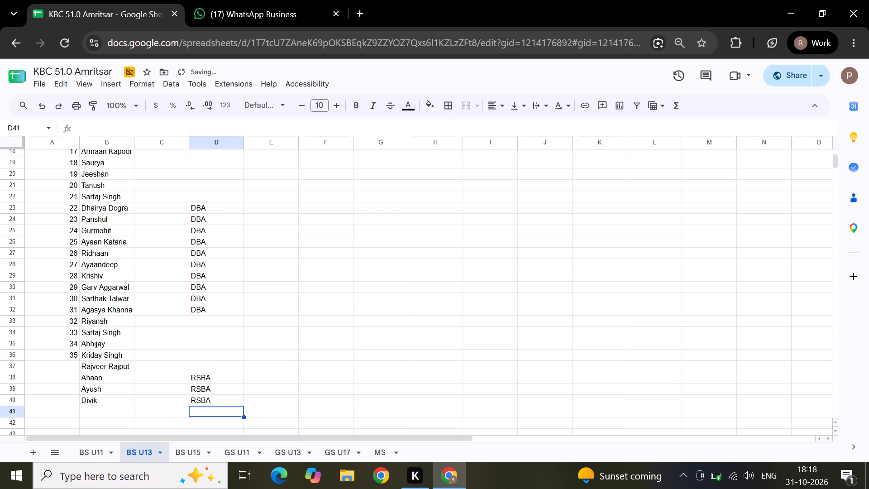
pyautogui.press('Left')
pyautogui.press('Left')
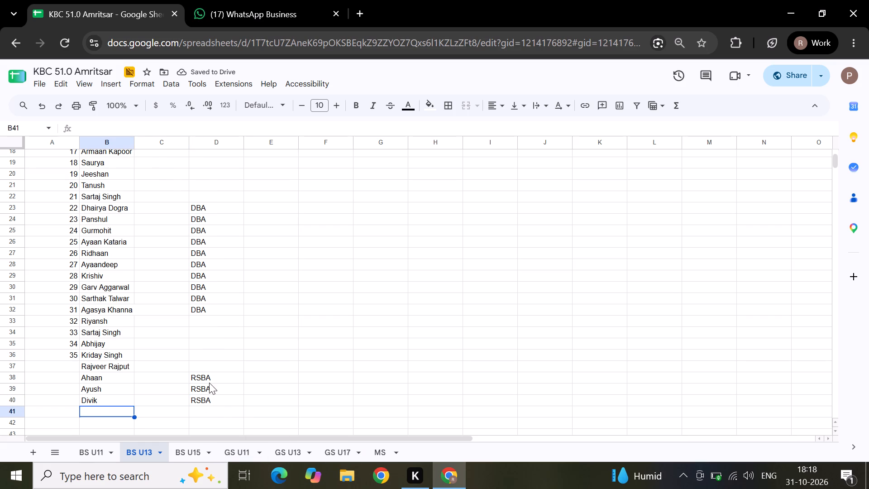
# On the BS U11 sheet, add the player Aviraj in cell B35 with RSBA as the academy in D35.
pyautogui.click(94, 454)
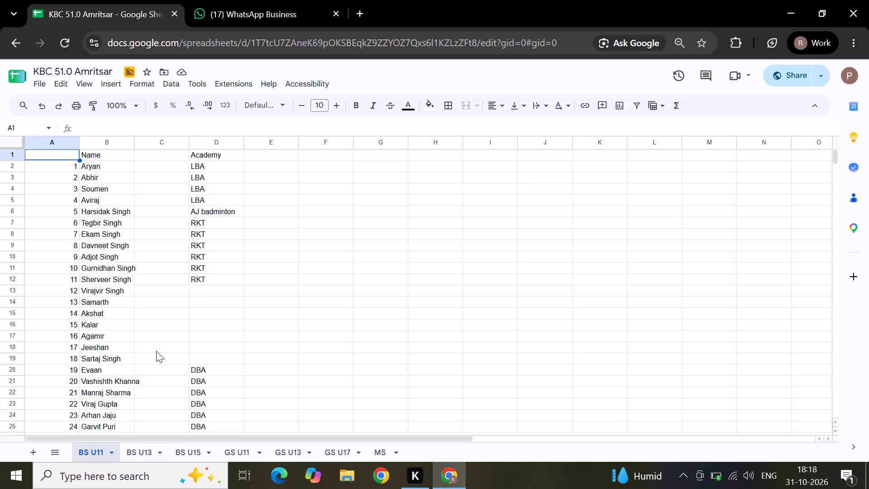
pyautogui.scroll(-2, 156, 351)
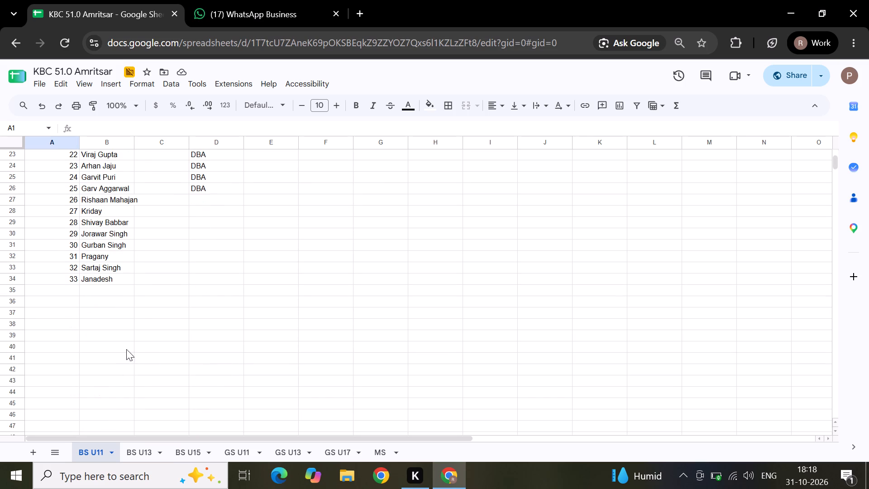
pyautogui.click(84, 291)
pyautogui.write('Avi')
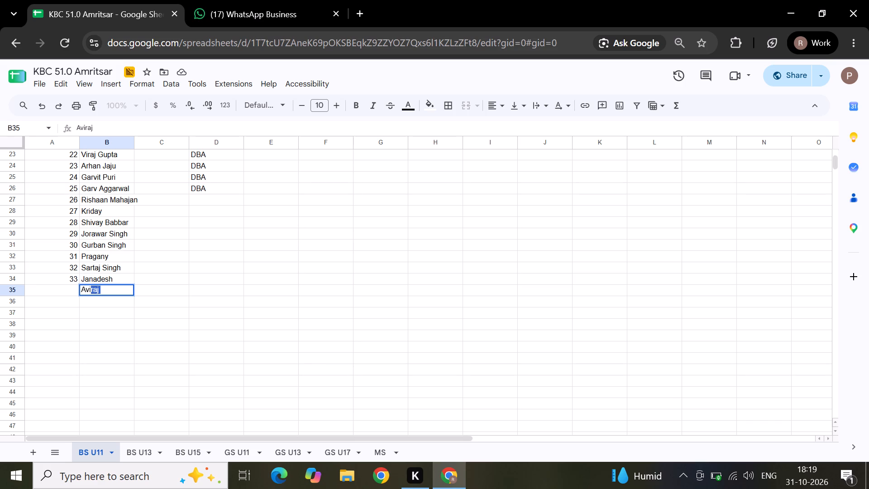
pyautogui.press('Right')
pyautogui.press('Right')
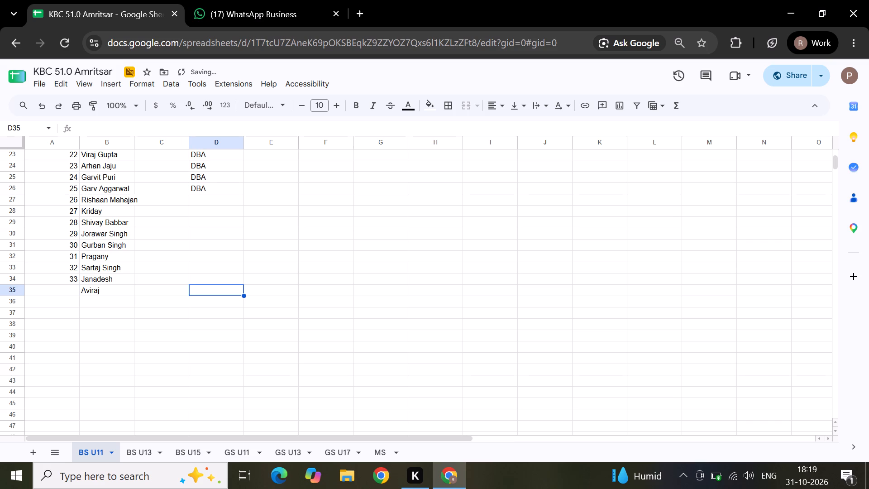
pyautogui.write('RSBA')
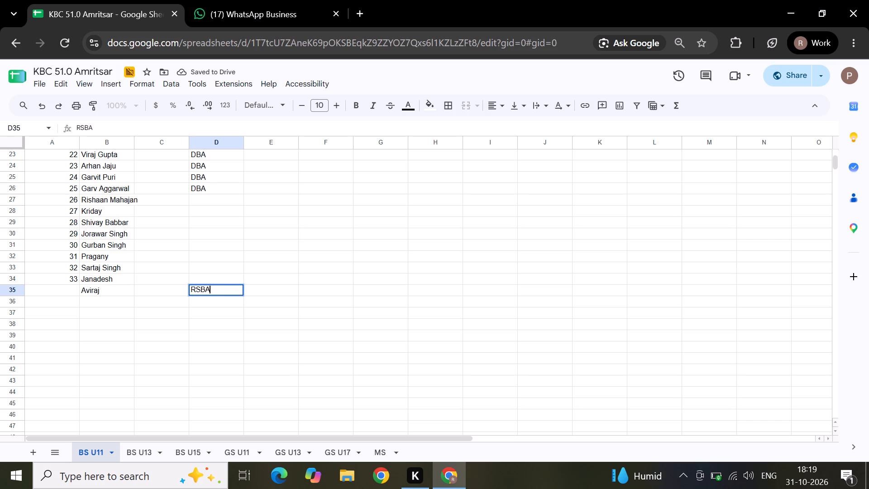
# On the BS U15 sheet, add the players Harprab in cell B25 and Tanshiv in cell B26, below Manas.
pyautogui.click(146, 447)
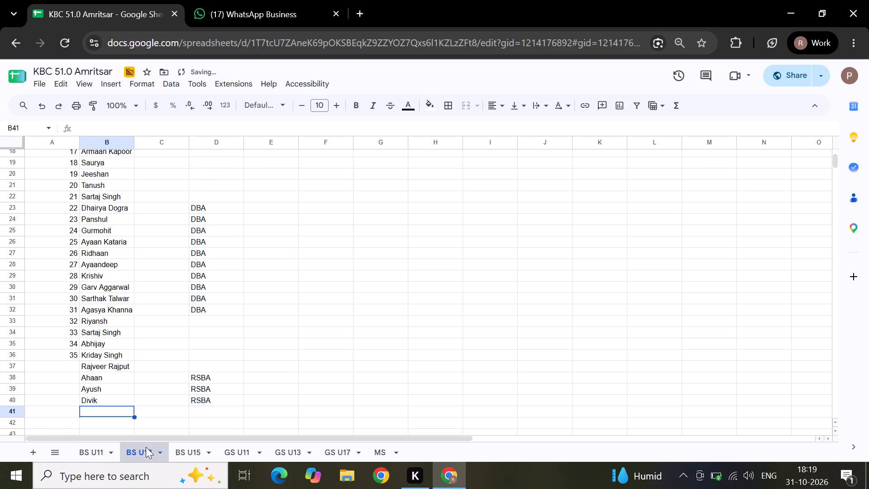
pyautogui.click(186, 455)
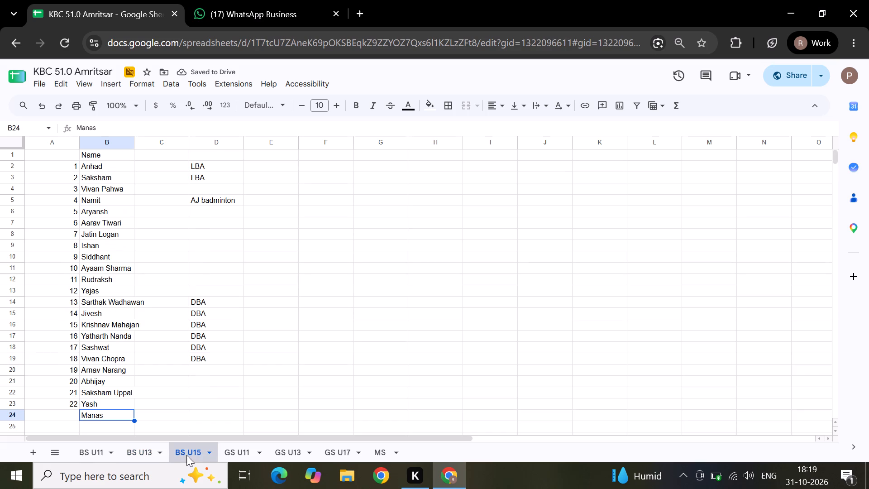
pyautogui.click(119, 424)
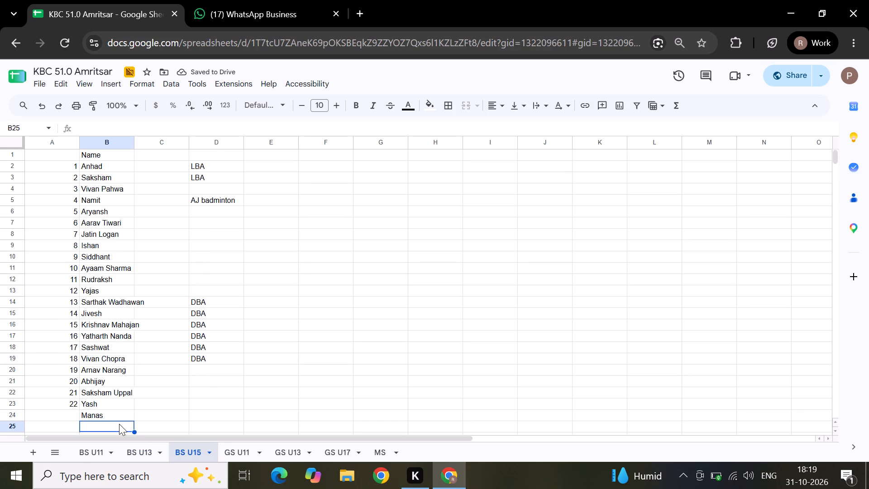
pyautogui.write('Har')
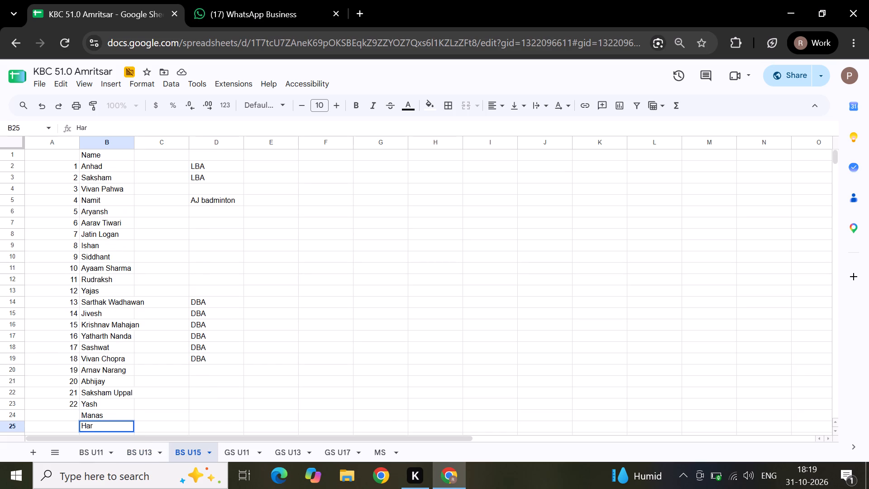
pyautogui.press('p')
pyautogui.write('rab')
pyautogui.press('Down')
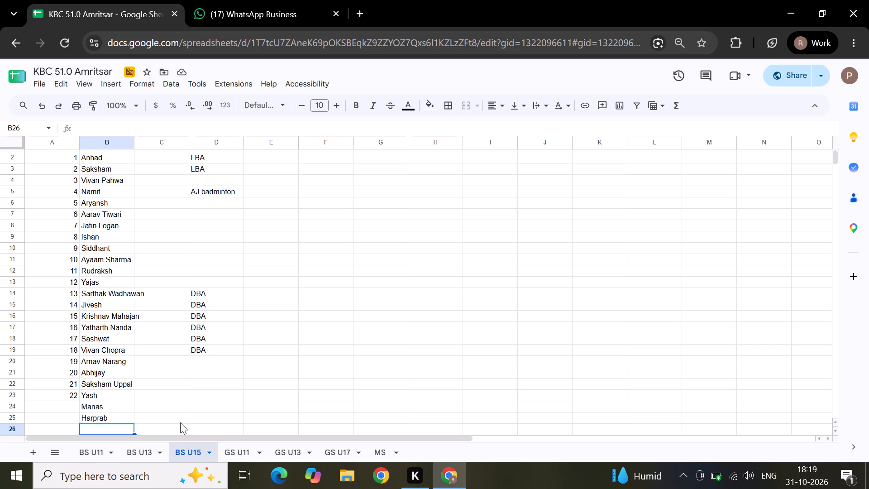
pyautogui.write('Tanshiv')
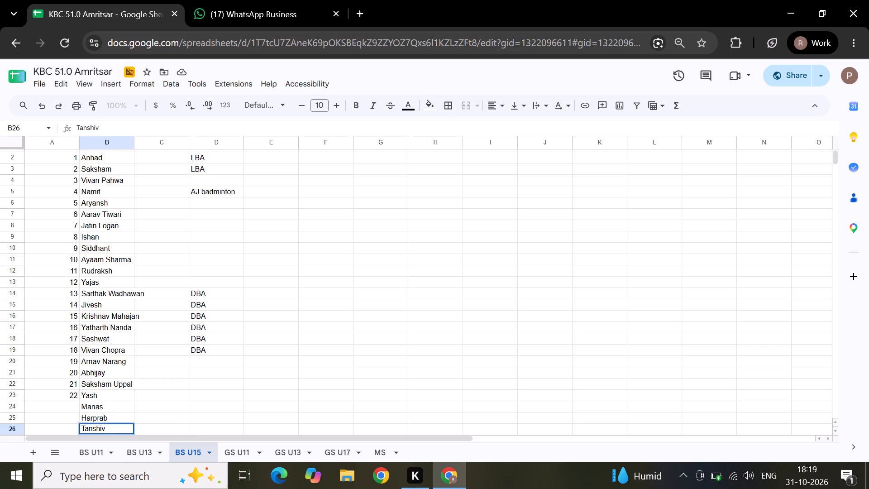
# On the MS sheet, replace the player name in cell B5 with Rakshit, including the surname.
pyautogui.click(378, 450)
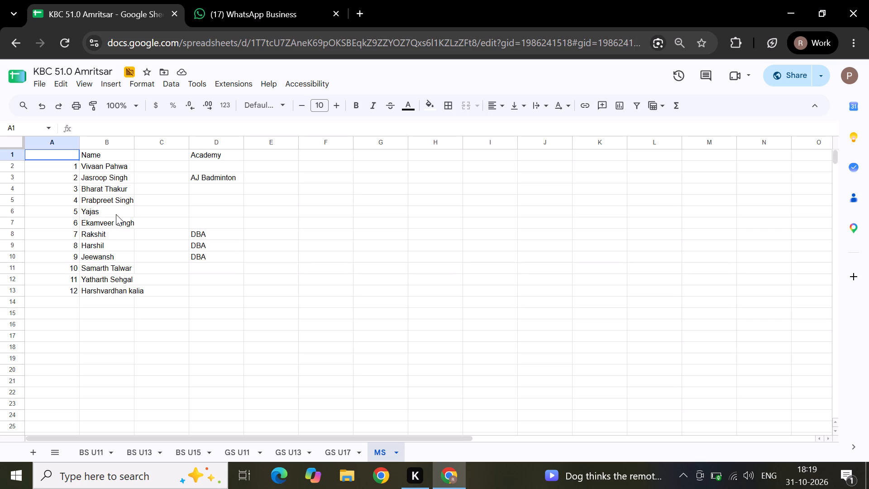
pyautogui.click(113, 199)
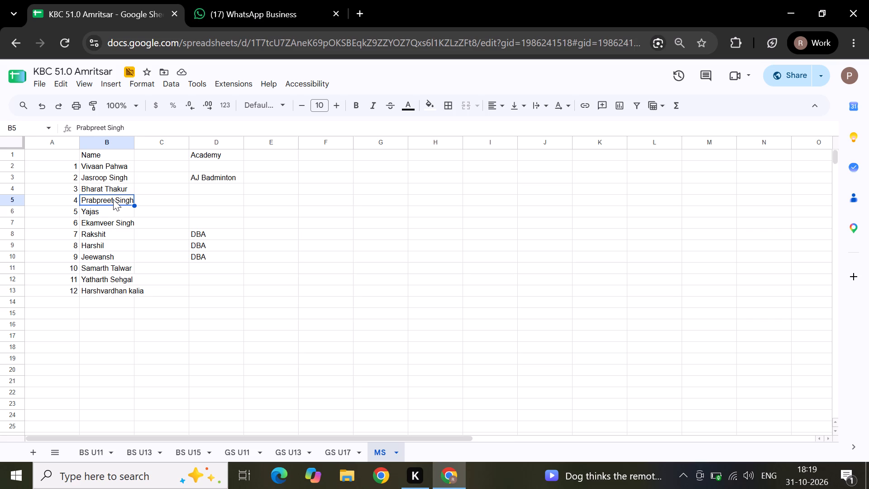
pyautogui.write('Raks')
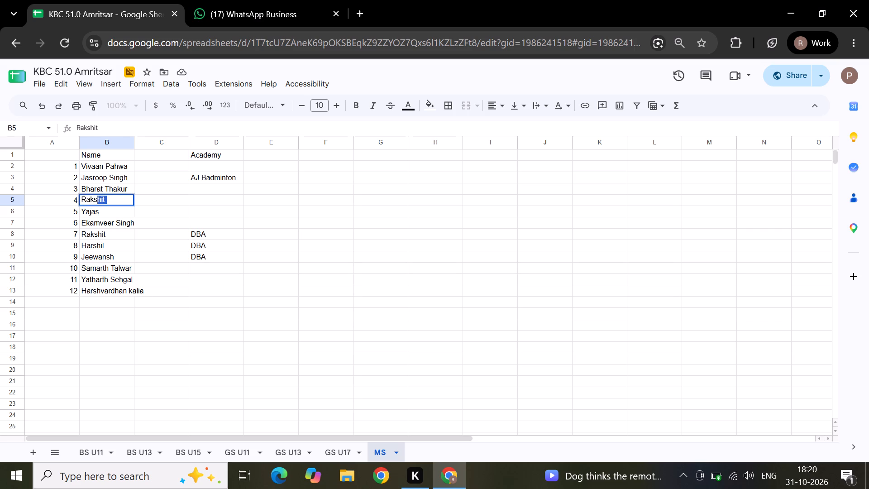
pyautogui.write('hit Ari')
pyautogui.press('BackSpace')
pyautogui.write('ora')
pyautogui.click(229, 346)
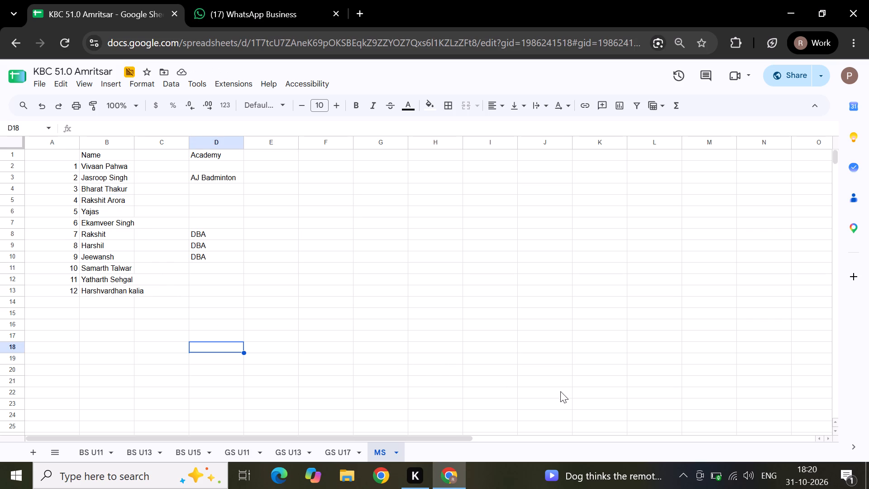
# On the BS U11 sheet, add the player Ayush in cell B36, below Aviraj.
pyautogui.click(86, 459)
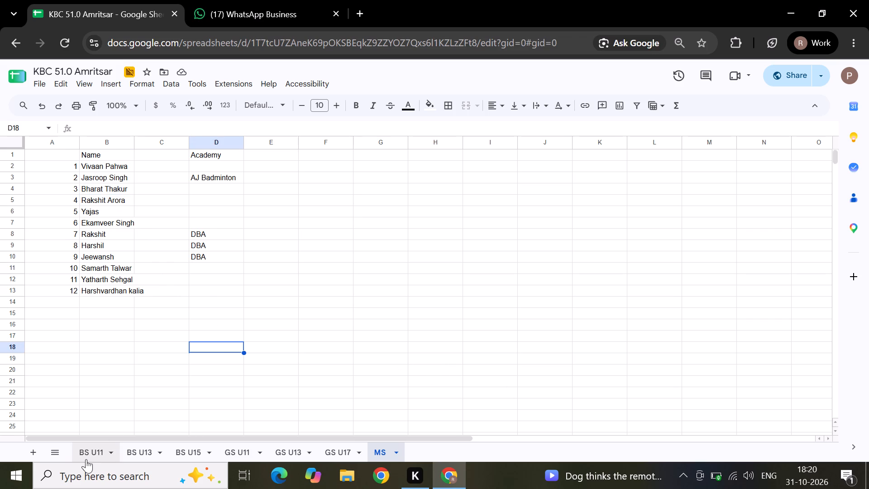
pyautogui.click(97, 309)
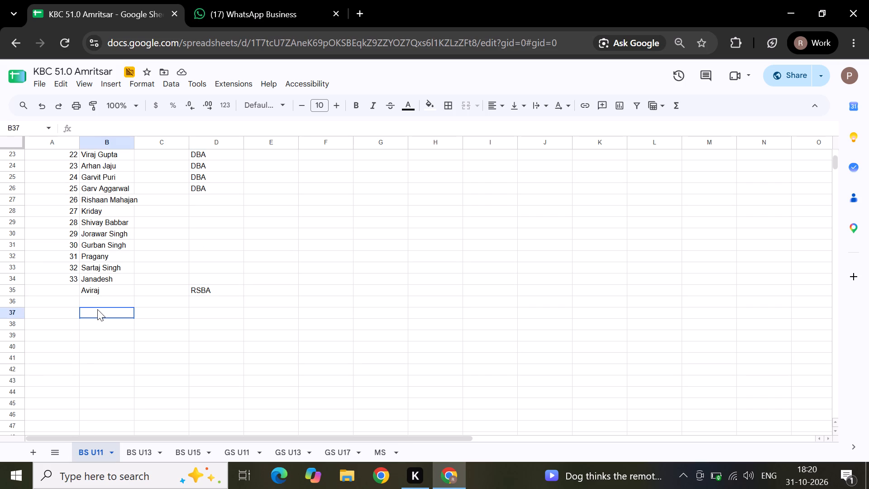
pyautogui.click(111, 298)
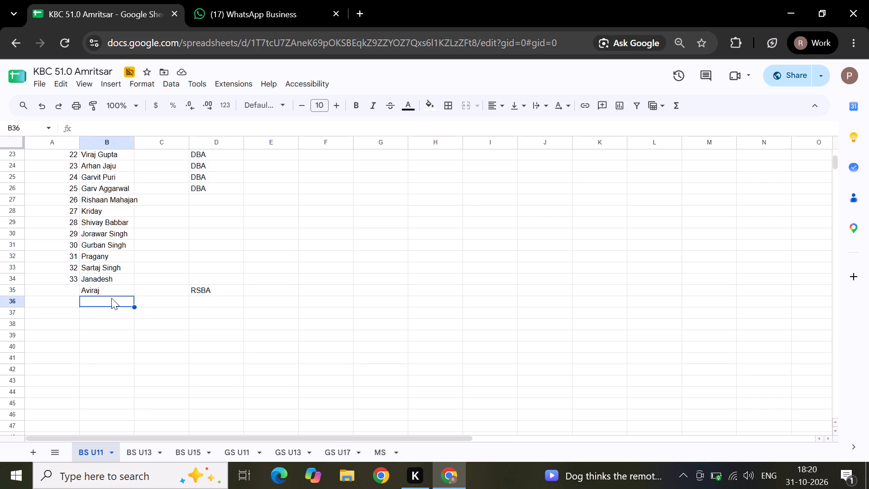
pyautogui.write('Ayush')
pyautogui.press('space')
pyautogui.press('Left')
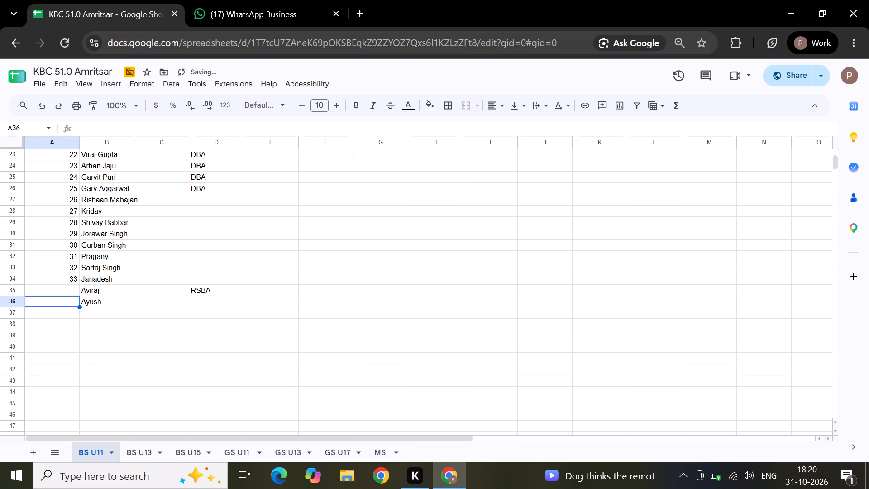
# Add the player Naksh, including the surname, in cell B37 below Ayush.
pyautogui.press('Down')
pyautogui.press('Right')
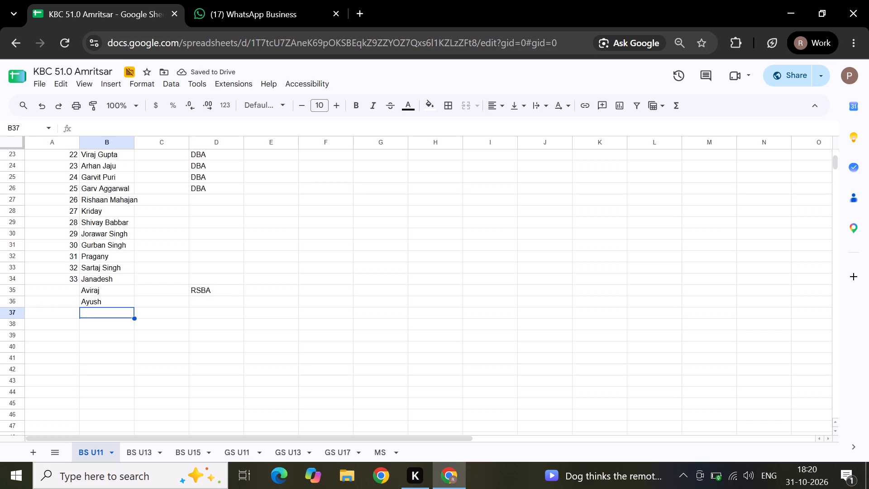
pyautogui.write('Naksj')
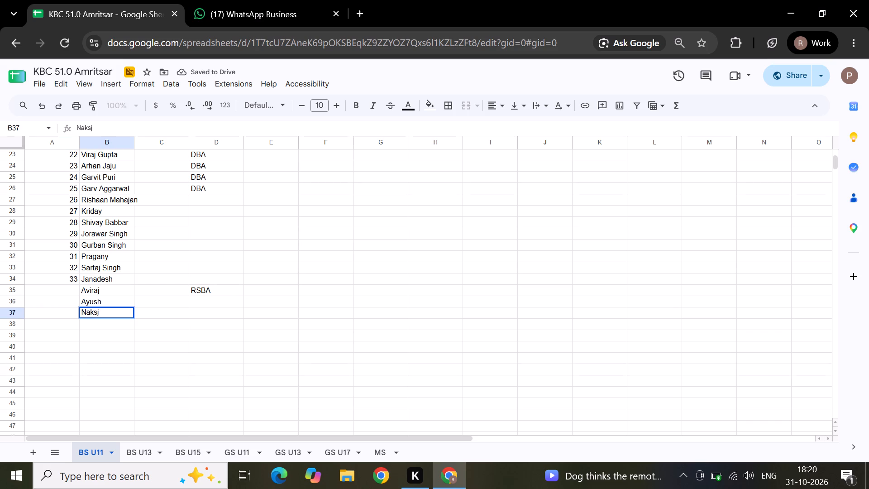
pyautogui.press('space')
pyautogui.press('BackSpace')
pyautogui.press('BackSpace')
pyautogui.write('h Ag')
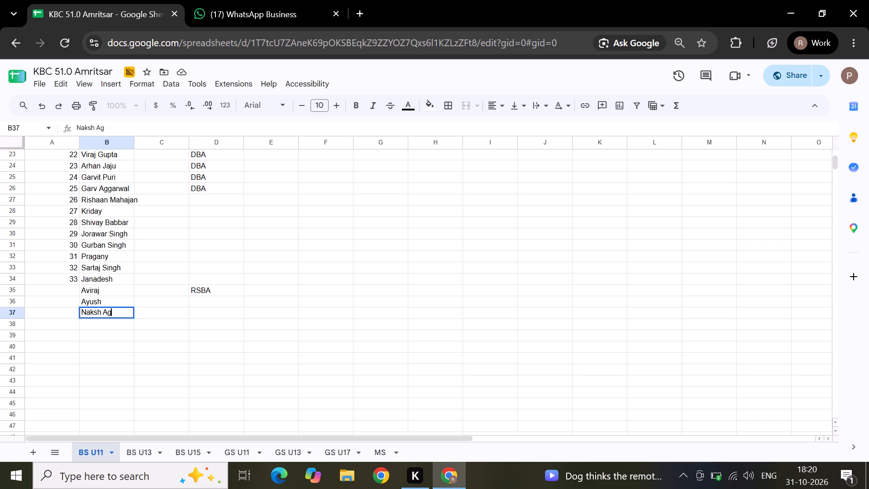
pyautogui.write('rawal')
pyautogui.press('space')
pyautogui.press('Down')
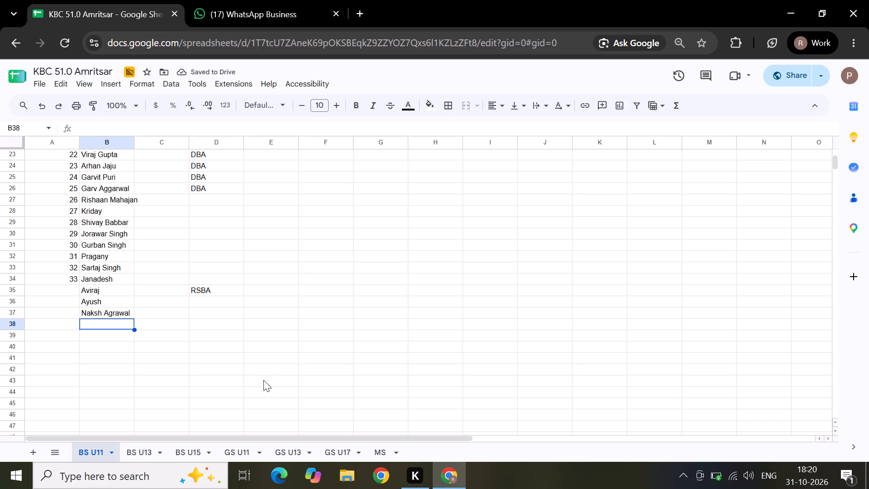
# On the BS U15 sheet, add the player Mudit in cell B27, below Tanshiv.
pyautogui.click(185, 449)
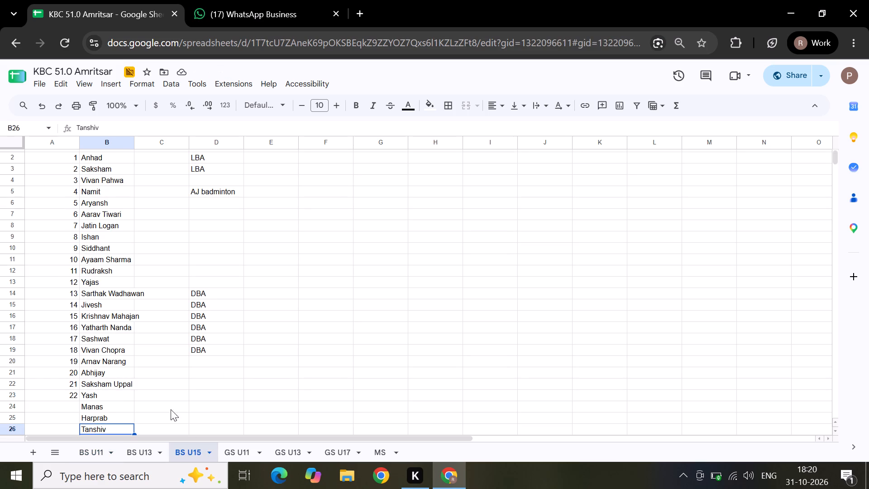
pyautogui.scroll(-2, 138, 376)
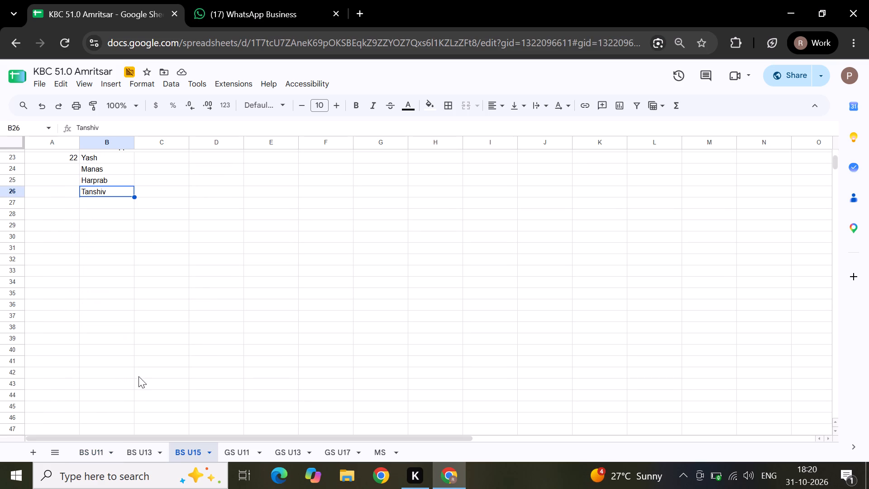
pyautogui.click(112, 204)
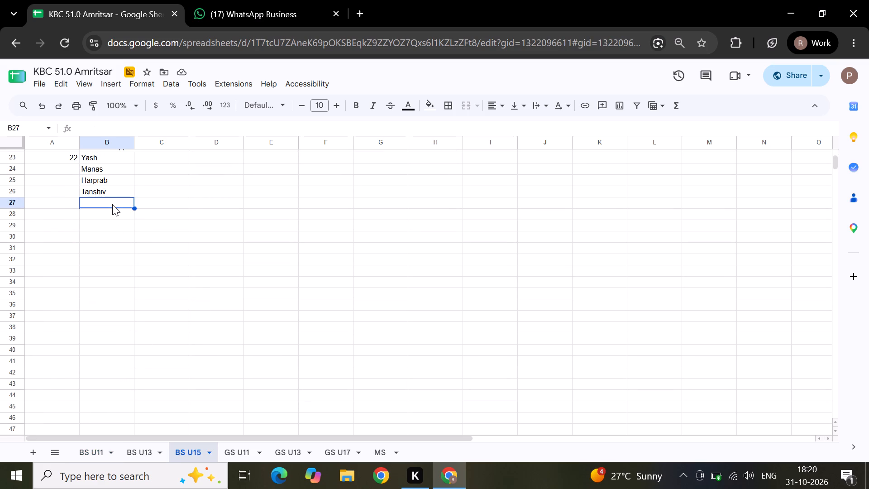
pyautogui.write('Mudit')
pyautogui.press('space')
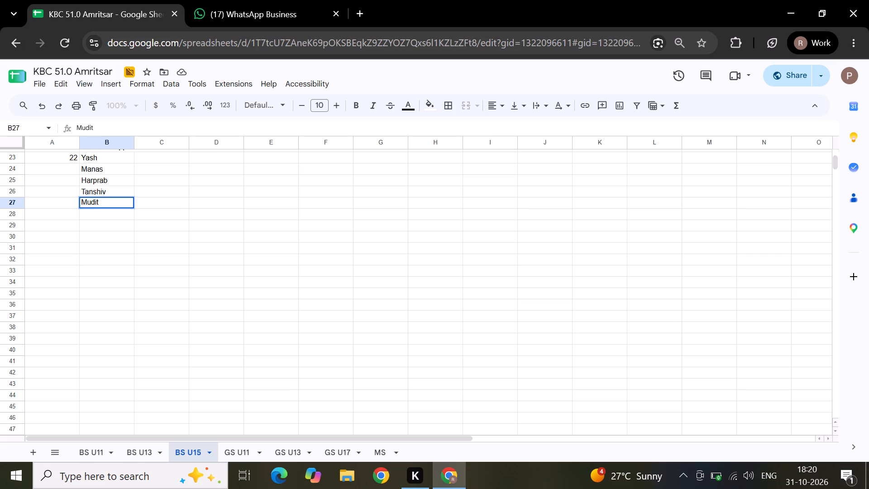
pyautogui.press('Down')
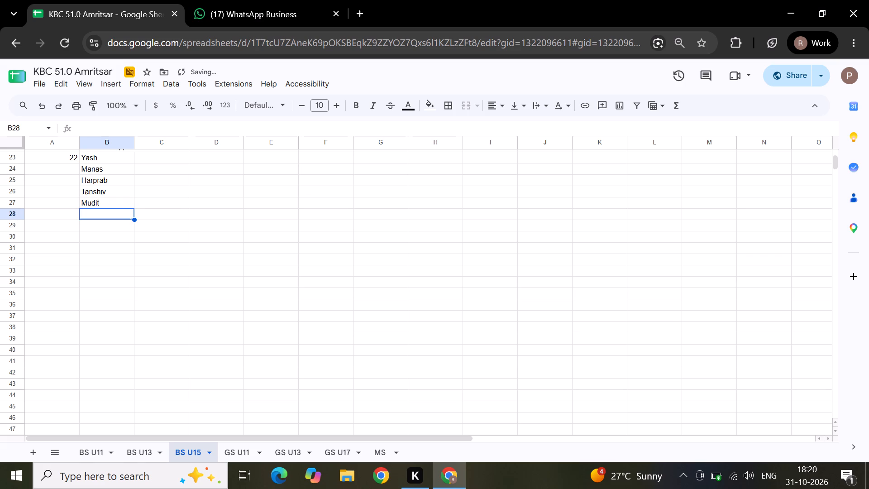
pyautogui.click(284, 457)
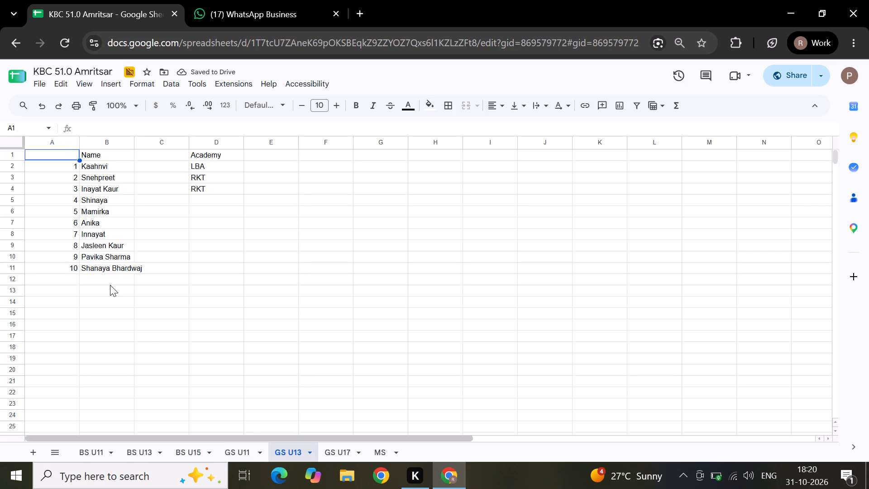
pyautogui.click(110, 283)
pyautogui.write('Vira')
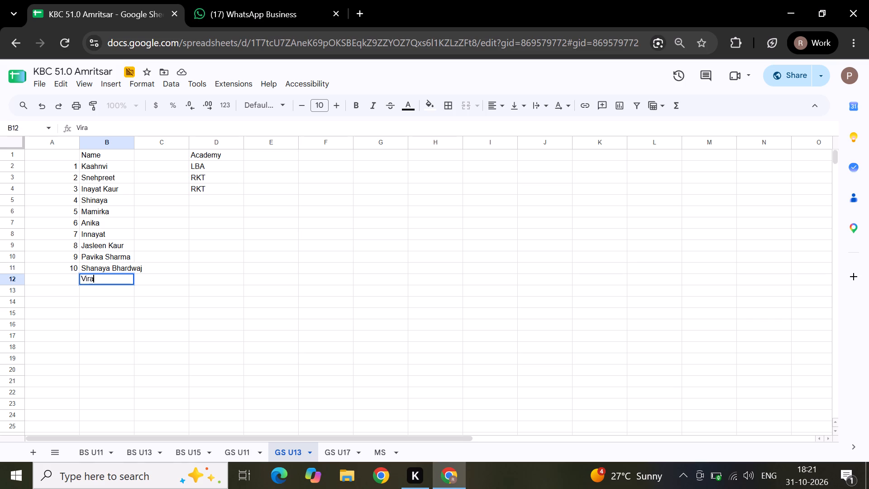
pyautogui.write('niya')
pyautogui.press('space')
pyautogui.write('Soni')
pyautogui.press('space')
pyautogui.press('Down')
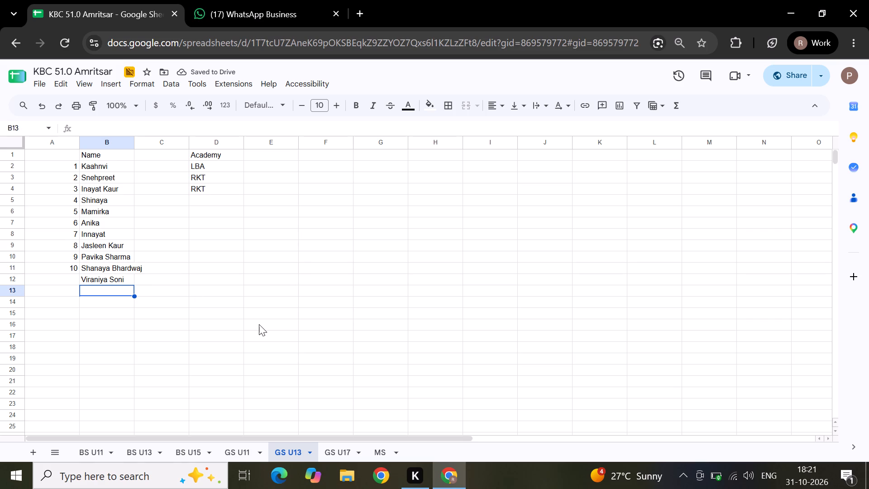
# On the MS sheet, add the player Krish, including the surname, in cell B14 at the end of the list.
pyautogui.click(383, 452)
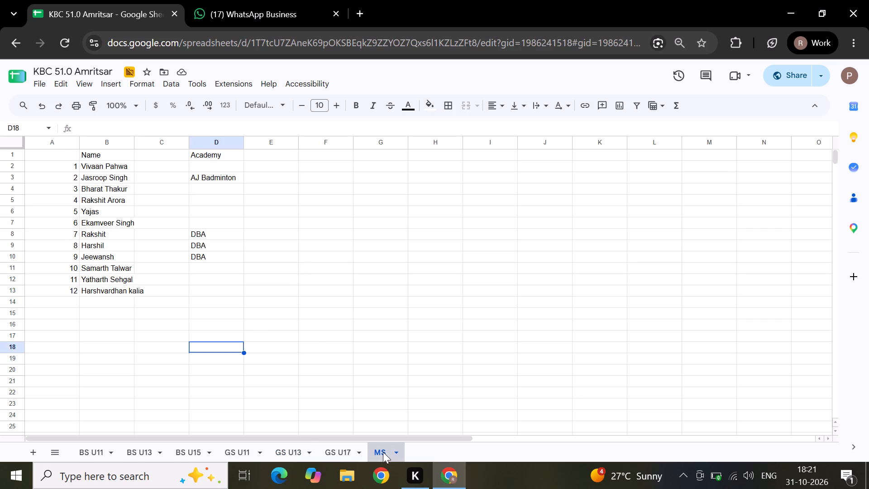
pyautogui.click(128, 304)
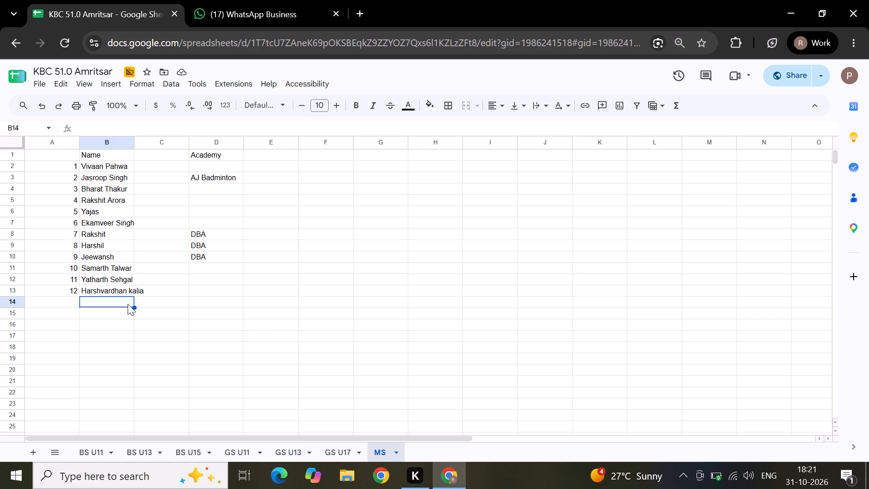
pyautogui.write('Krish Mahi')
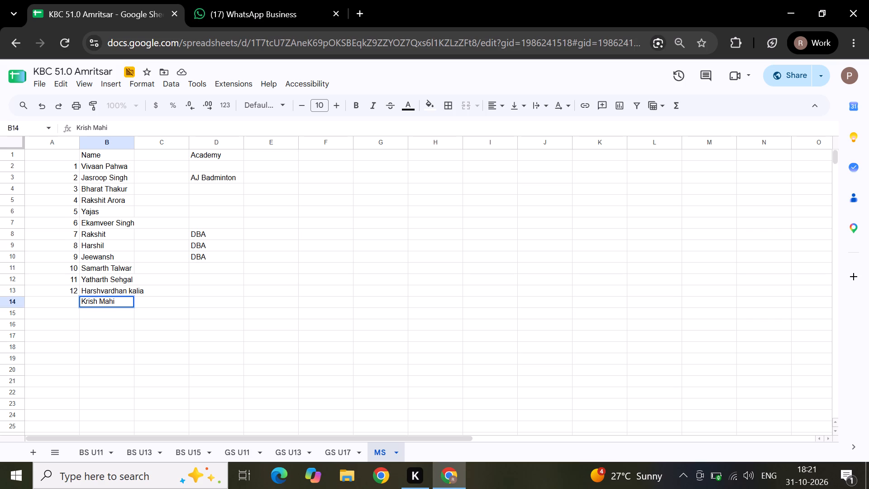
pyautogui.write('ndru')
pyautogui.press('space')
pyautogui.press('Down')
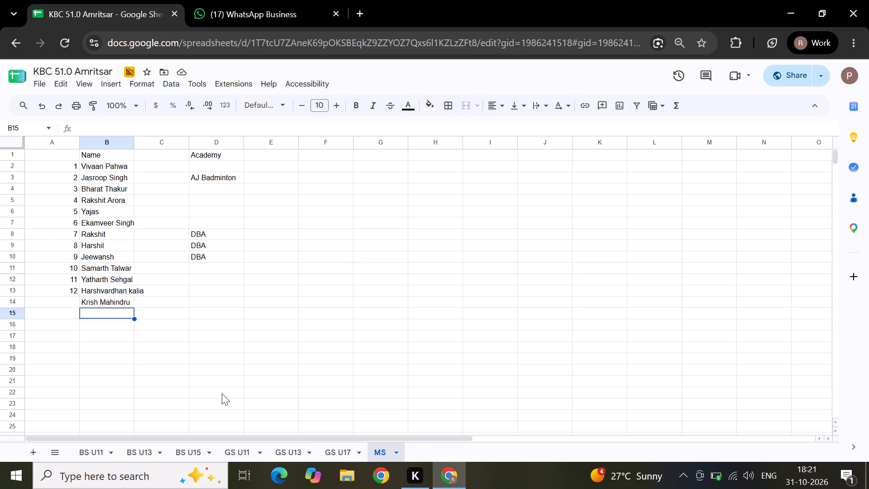
# Add the player Saurav, including the surname, in cell B15 below Krish.
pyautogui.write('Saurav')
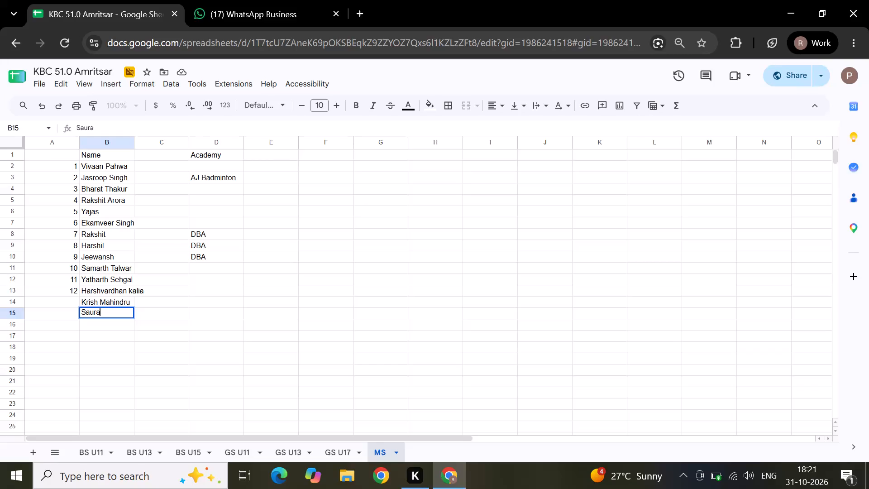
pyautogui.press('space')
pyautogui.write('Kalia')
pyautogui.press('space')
pyautogui.click(193, 321)
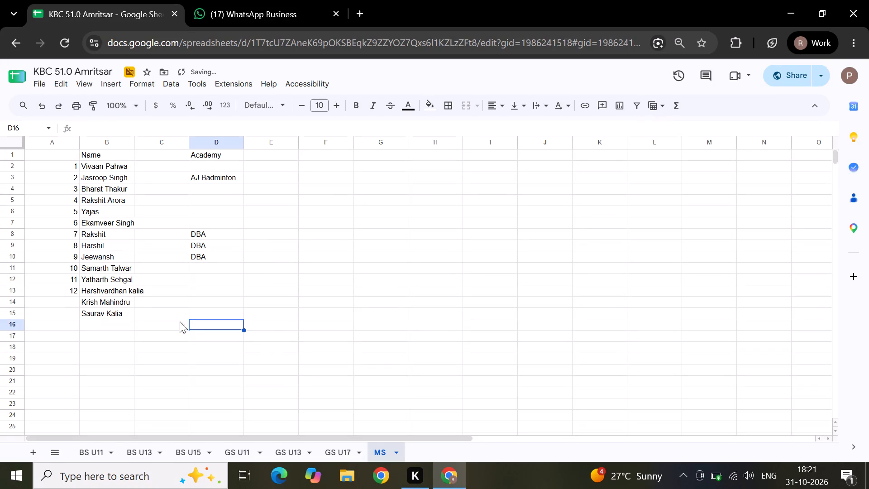
# Number the two new MS entries 13 and 14 in cells A14 and A15.
pyautogui.click(70, 304)
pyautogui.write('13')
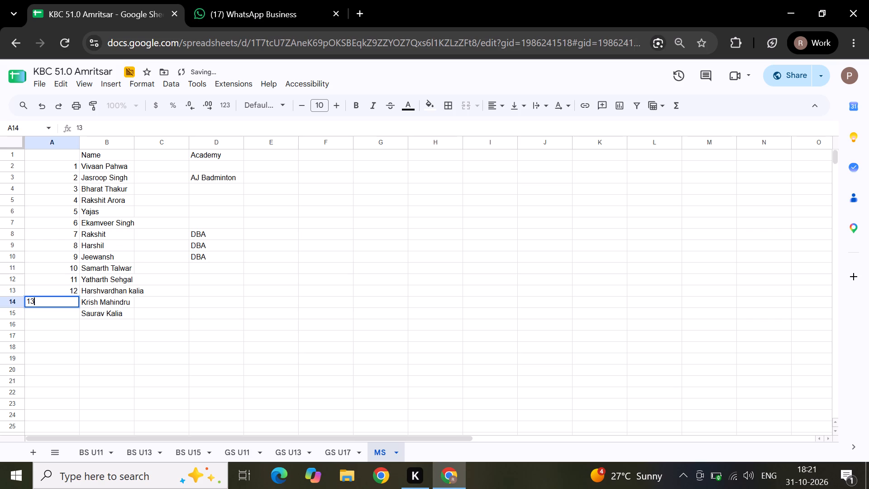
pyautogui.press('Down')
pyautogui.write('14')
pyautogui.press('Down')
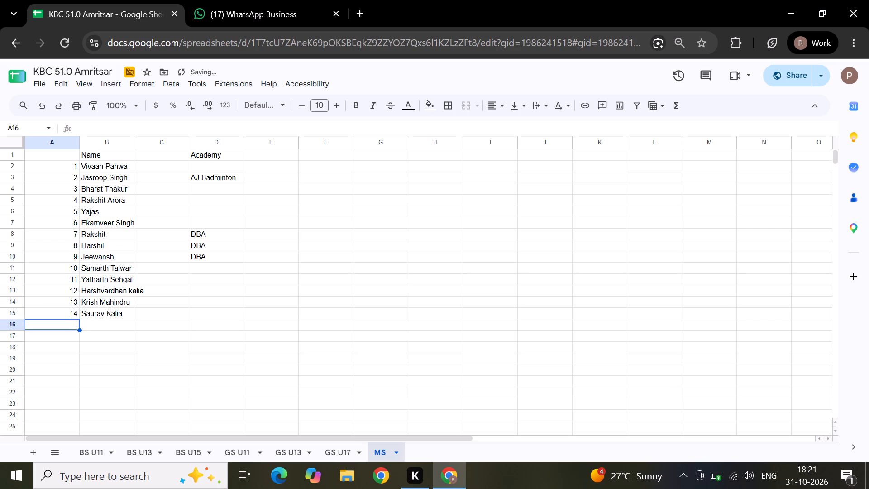
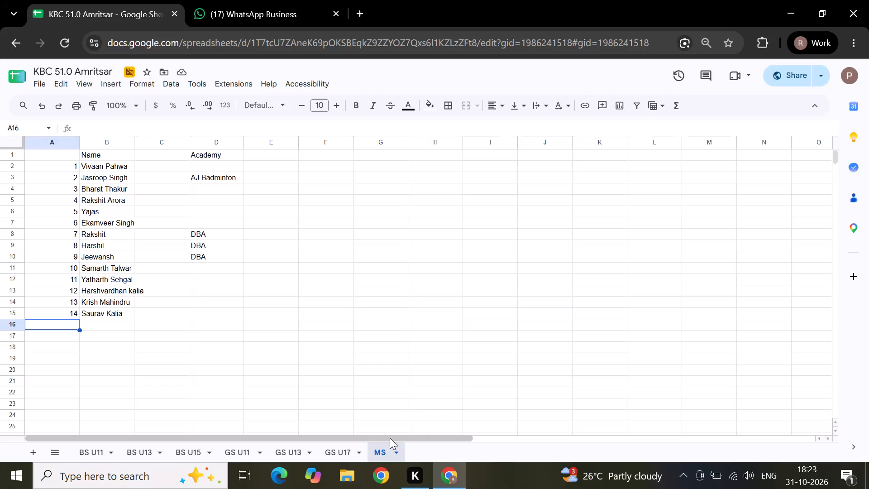
# On the BS U15 sheet, add the player Harvin, including the surname, in cell B28 at the end of the list.
pyautogui.click(178, 451)
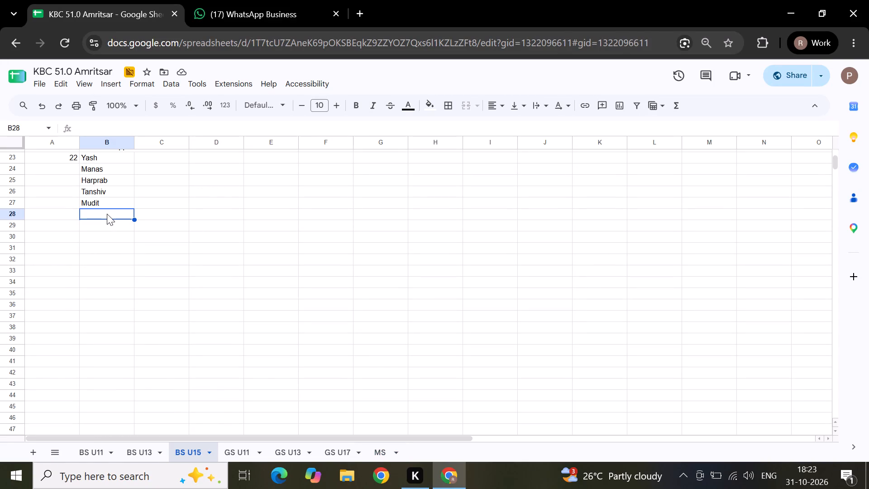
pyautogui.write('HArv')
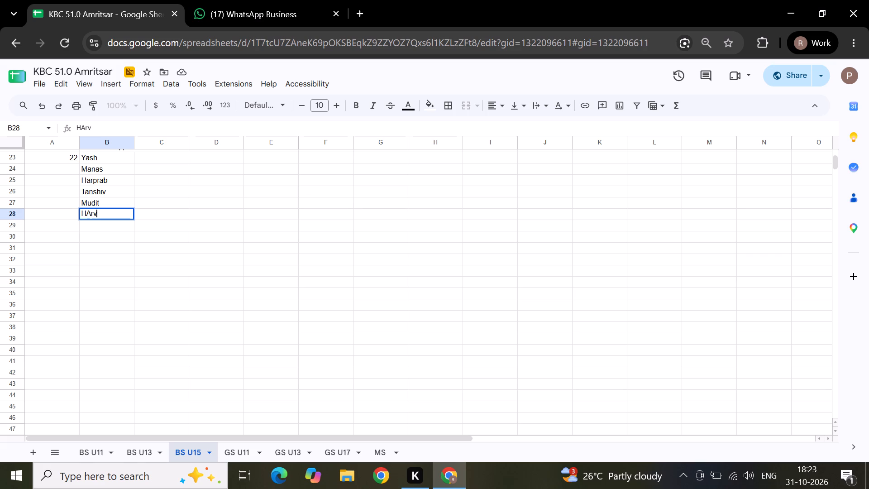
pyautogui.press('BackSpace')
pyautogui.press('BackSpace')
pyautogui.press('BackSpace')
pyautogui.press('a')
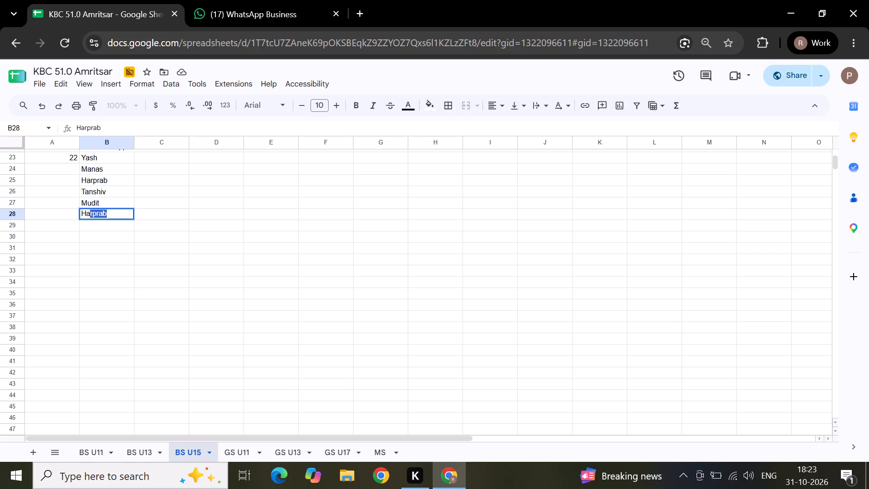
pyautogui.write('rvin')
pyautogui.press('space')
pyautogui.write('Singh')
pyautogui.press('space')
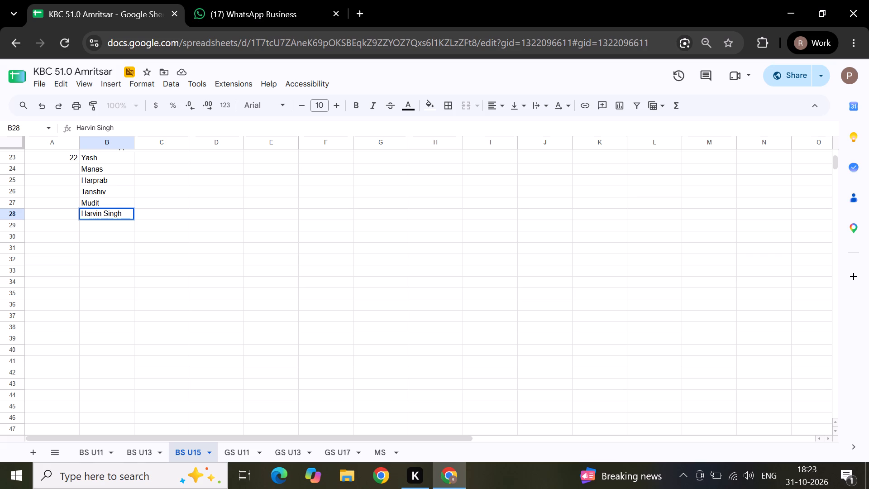
# Number the unnumbered BS U15 entries from Manas to Harvin 23 to 27 in cells A24 to A28.
pyautogui.click(67, 170)
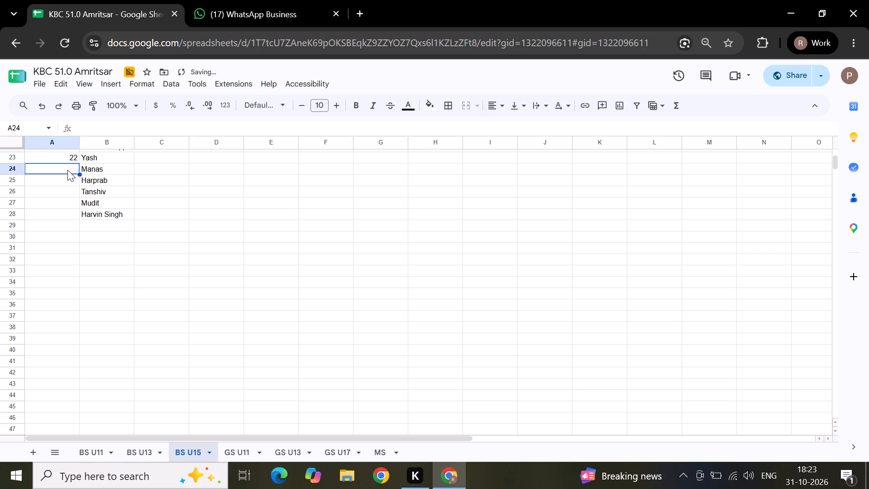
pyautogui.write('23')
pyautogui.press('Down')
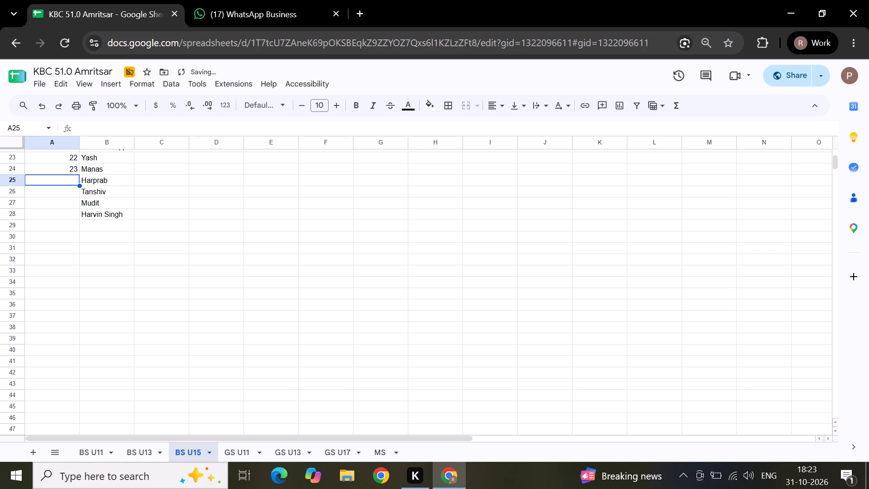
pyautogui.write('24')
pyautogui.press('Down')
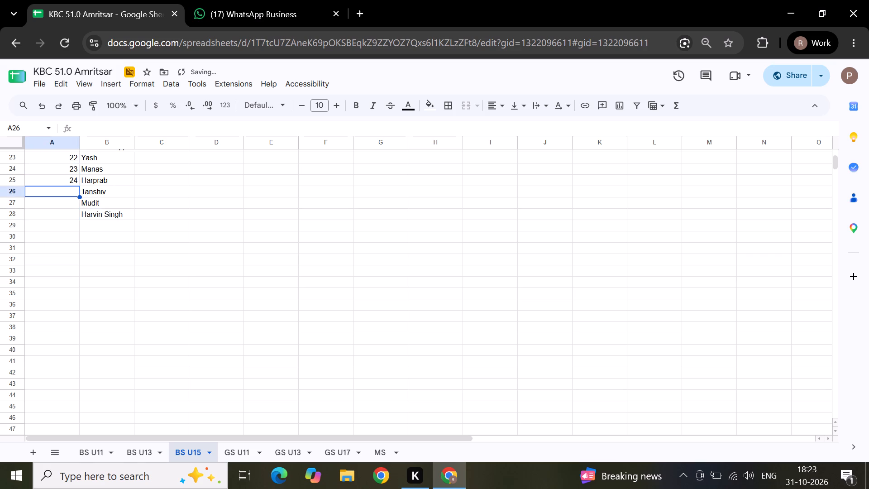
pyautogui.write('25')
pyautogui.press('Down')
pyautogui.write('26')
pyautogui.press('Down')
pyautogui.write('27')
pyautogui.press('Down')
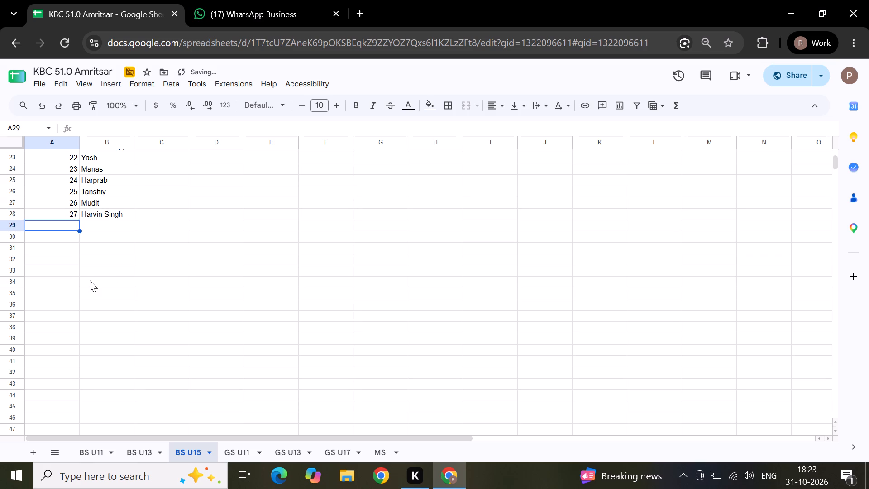
# On the BS U11 sheet, number the last three entries, starting at Aviraj, 34 to 36 in cells A35 to A37.
pyautogui.click(99, 451)
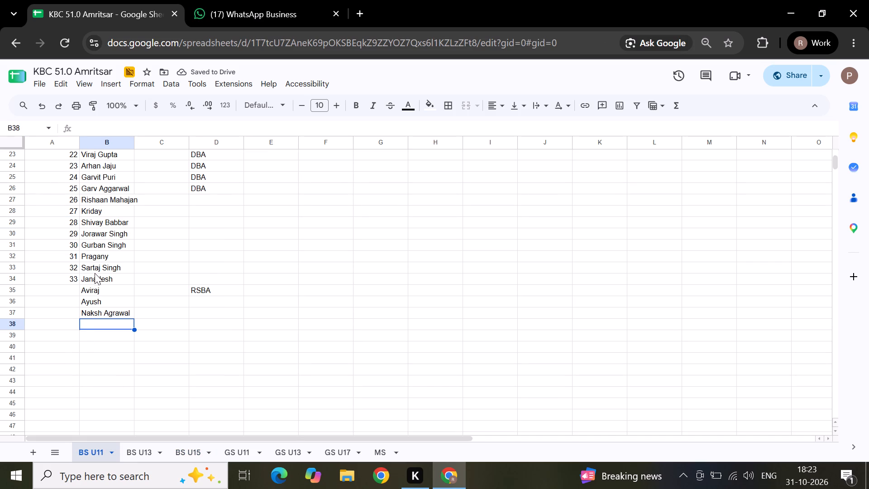
pyautogui.click(75, 289)
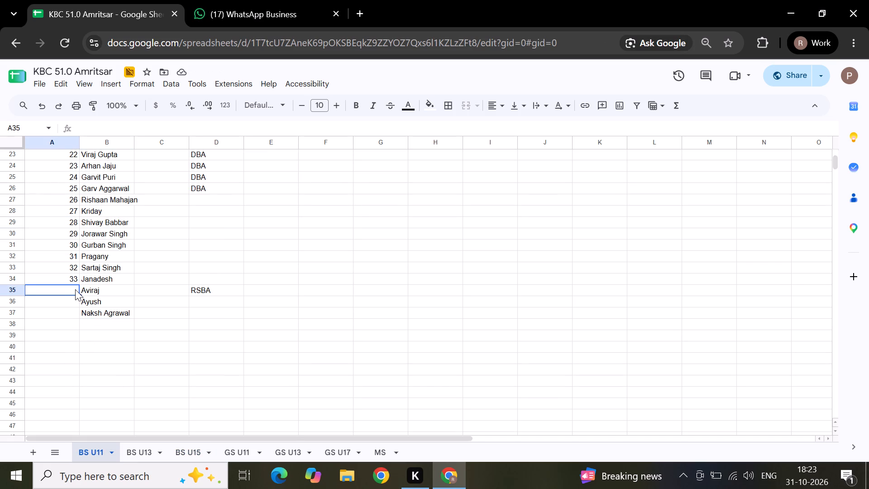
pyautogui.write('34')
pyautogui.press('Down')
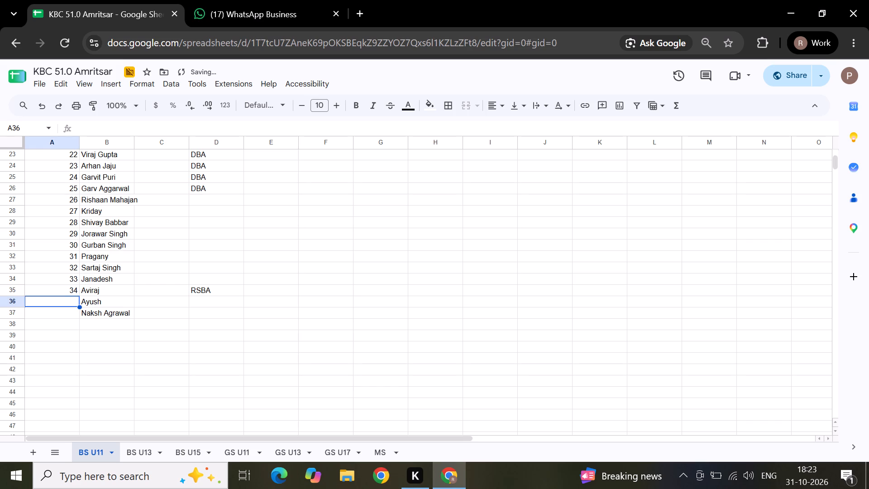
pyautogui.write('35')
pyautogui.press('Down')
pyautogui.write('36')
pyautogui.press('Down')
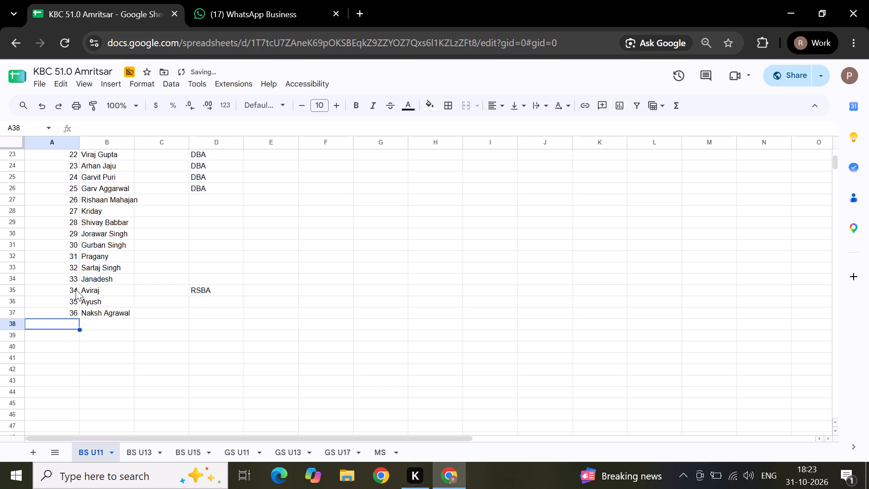
# On the BS U13 sheet, number the last four entries, from Rajveer to Divik, 36 to 39 in cells A37 to A40.
pyautogui.click(129, 455)
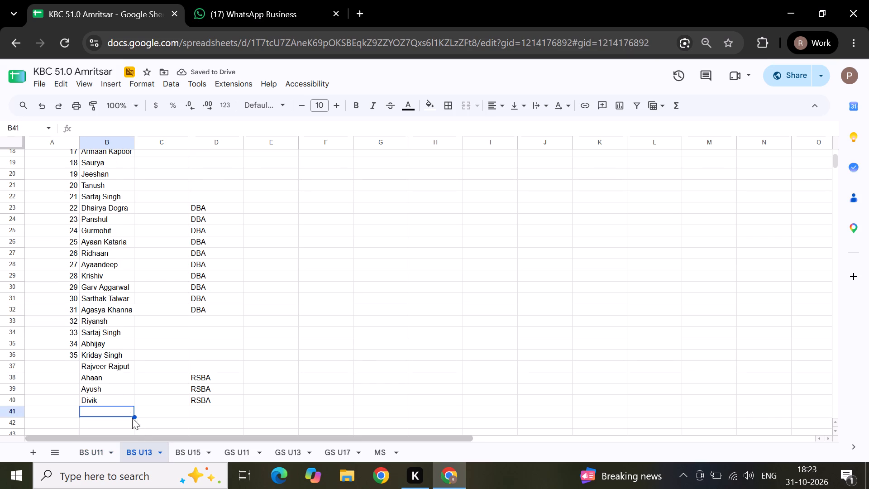
pyautogui.click(75, 363)
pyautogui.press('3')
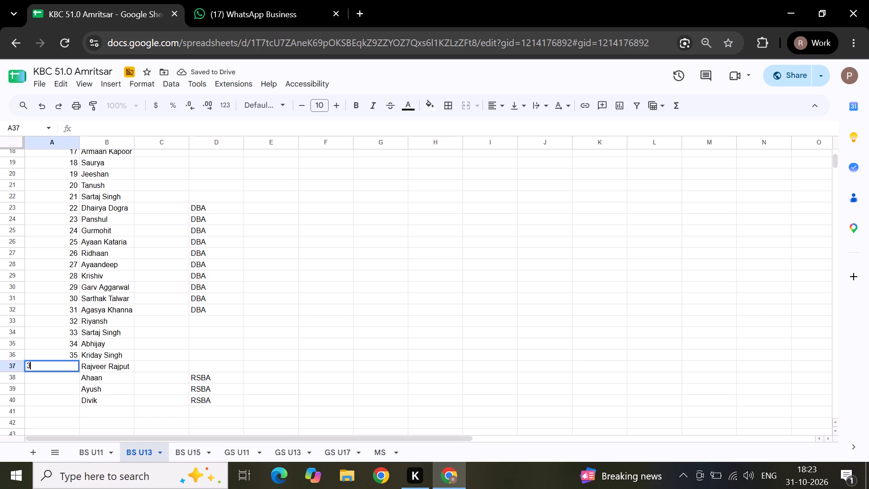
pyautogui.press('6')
pyautogui.press('Right')
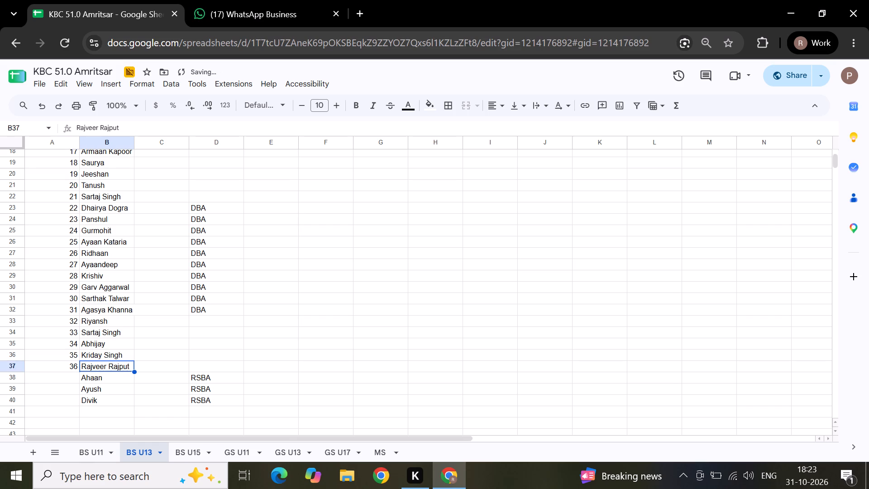
pyautogui.press('Down')
pyautogui.press('Left')
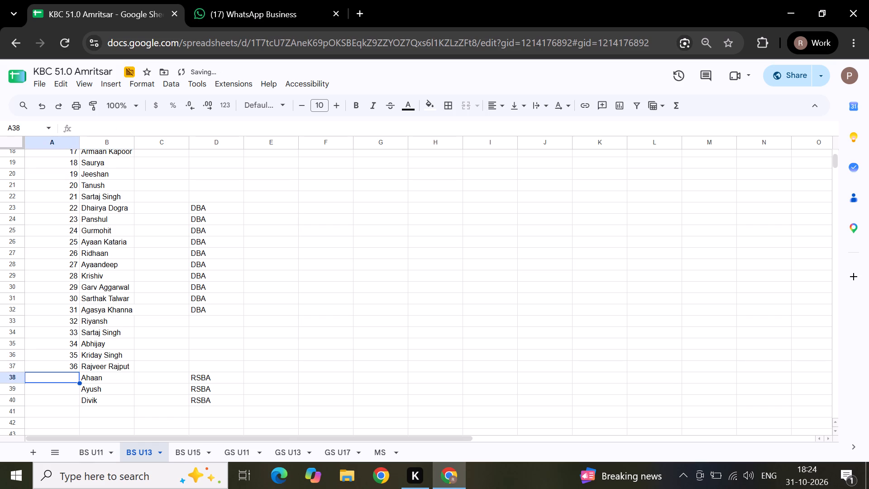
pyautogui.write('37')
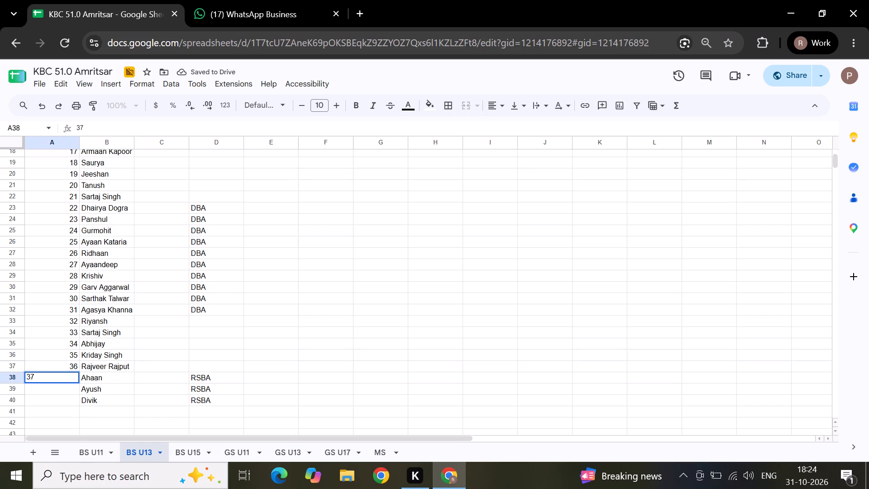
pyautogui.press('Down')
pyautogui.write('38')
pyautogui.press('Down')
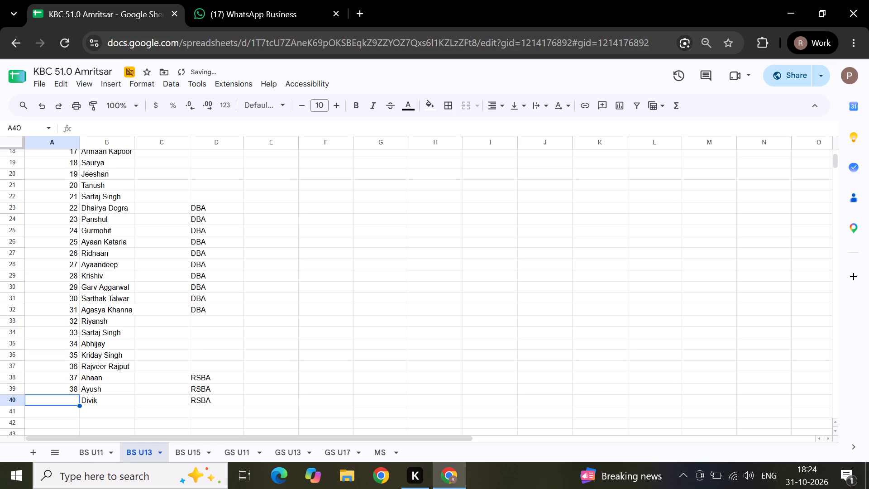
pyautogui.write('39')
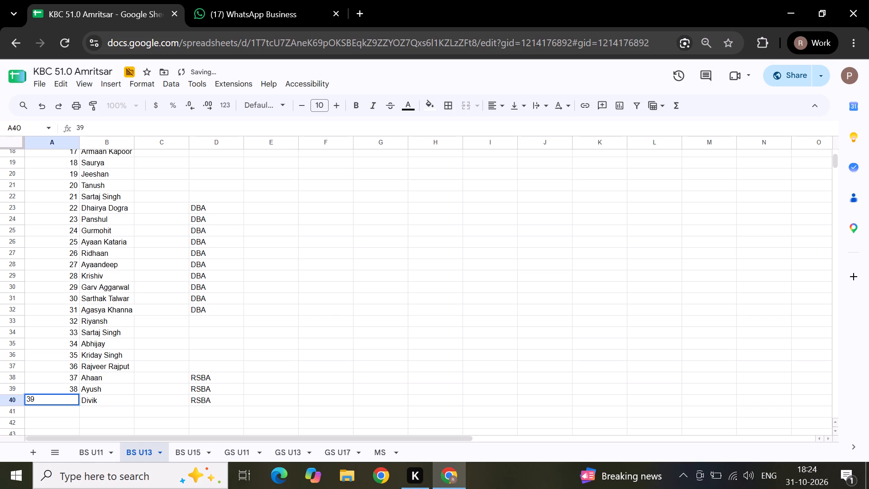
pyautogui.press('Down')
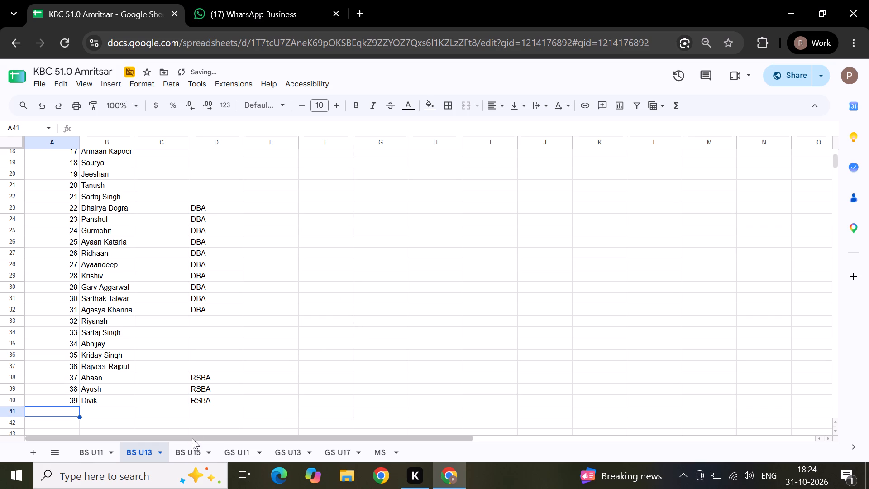
# Check the remaining sheets for unnumbered entries and number Viraniya's GS U13 entry 11 in cell A12.
pyautogui.click(180, 450)
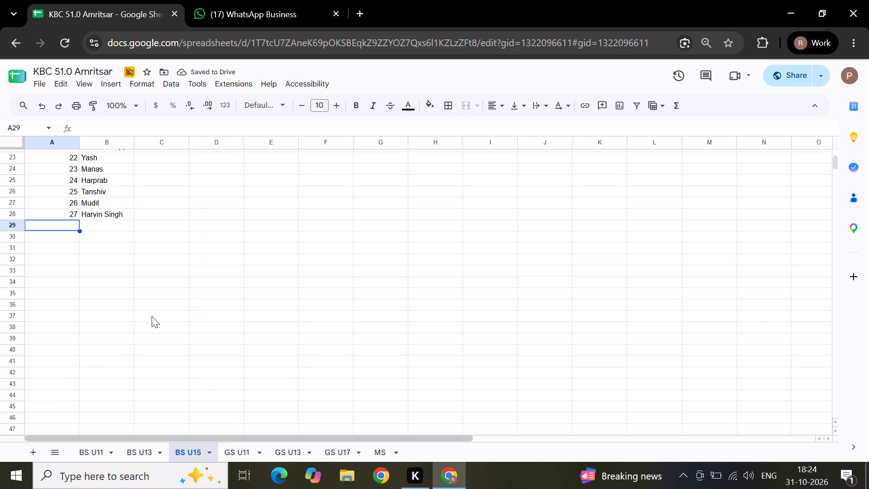
pyautogui.click(238, 448)
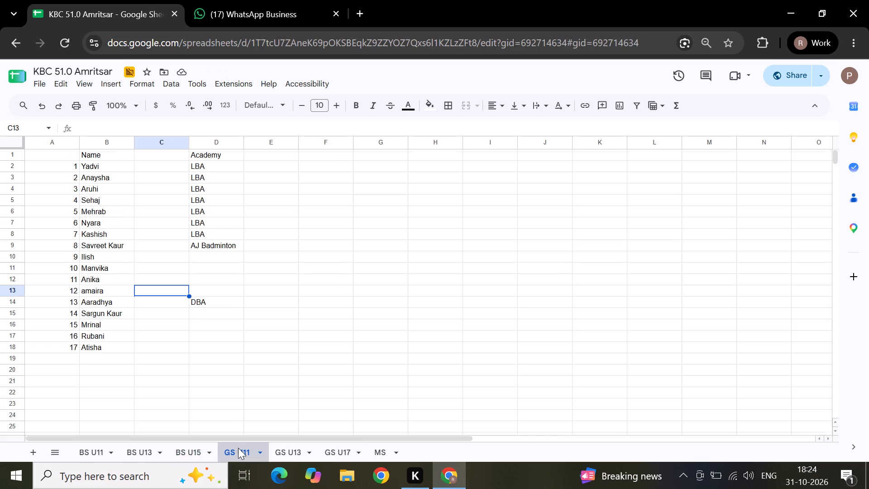
pyautogui.click(277, 452)
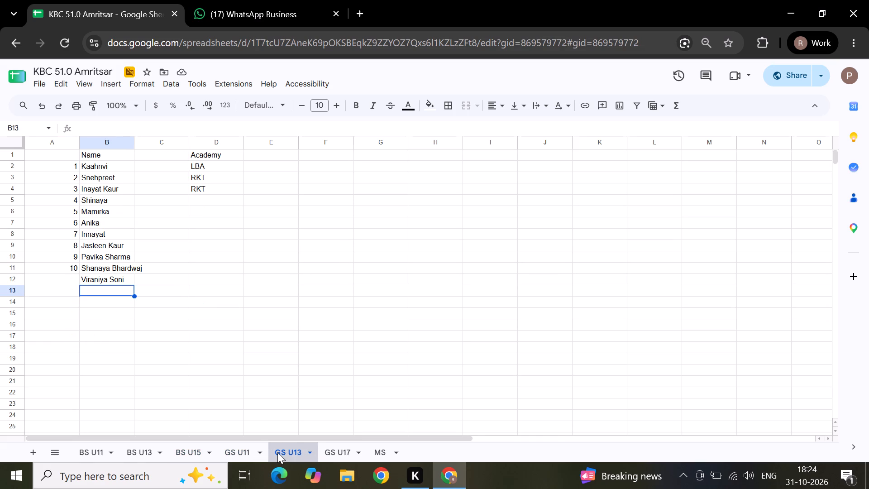
pyautogui.click(63, 278)
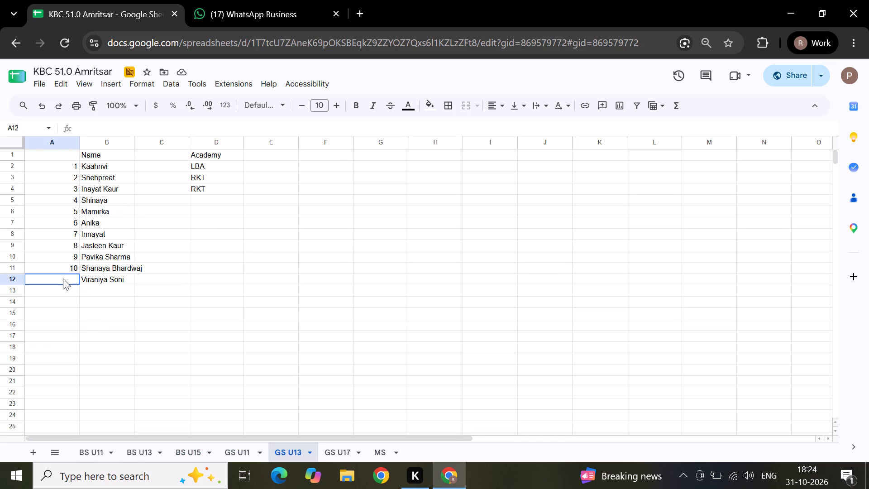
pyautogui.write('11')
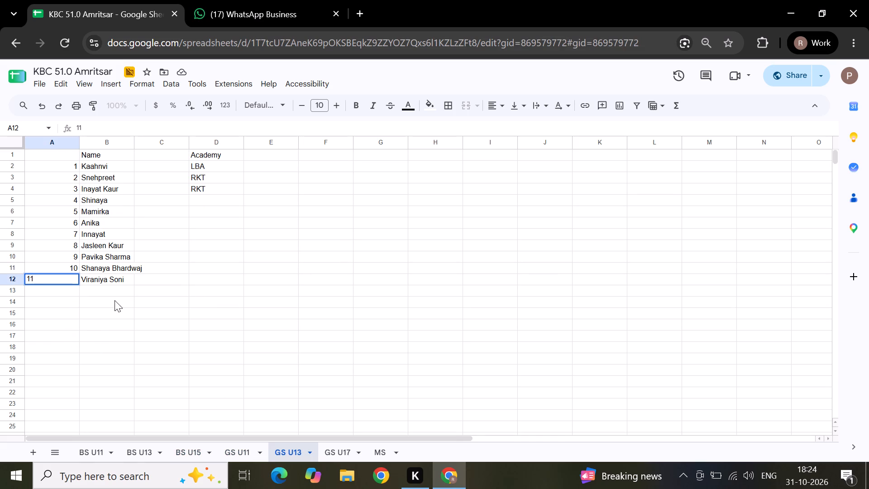
pyautogui.click(345, 454)
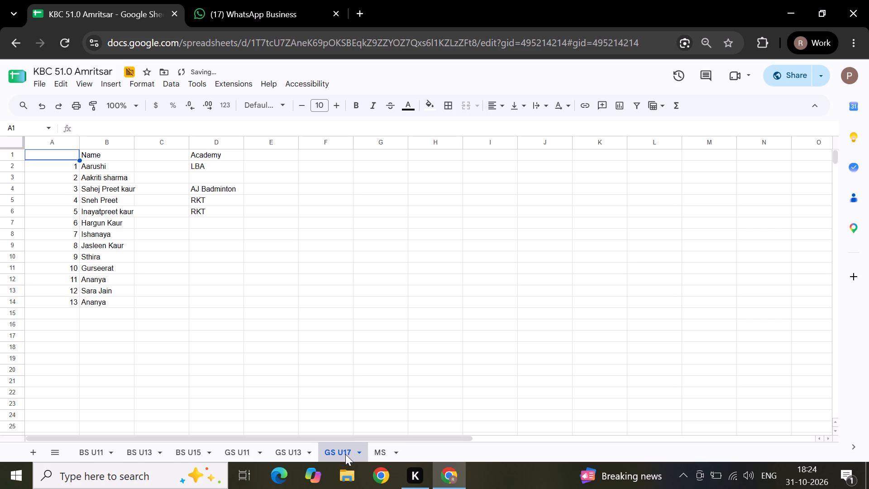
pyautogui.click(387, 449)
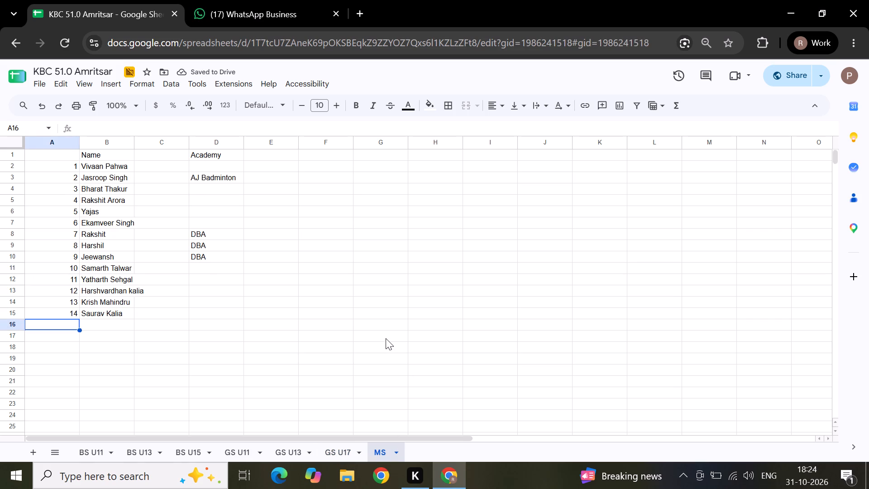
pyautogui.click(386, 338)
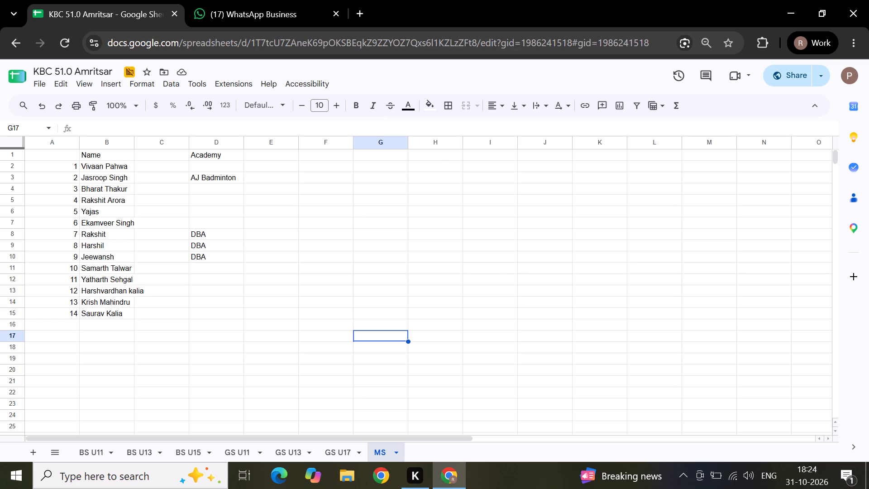
# Search the sheets for "panshul" and delete that player's whole row, row 24, from the BS U13 list.
pyautogui.hotkey('ctrl', 'f')
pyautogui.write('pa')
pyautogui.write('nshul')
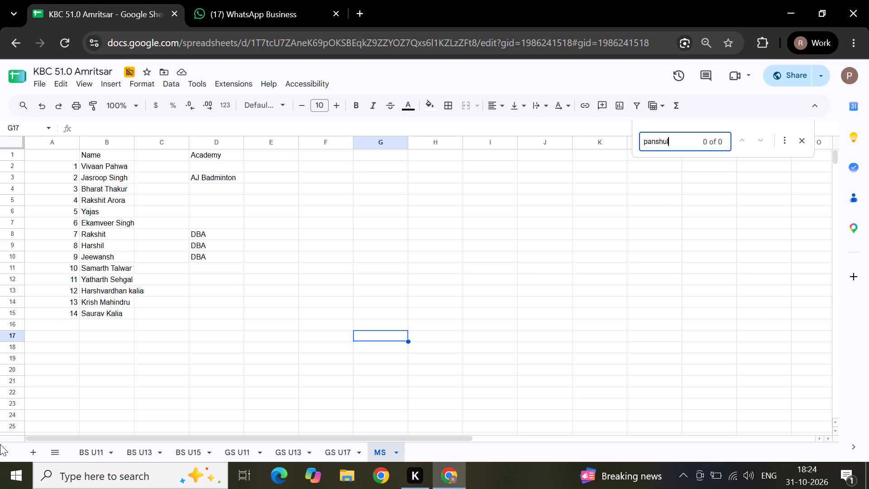
pyautogui.click(81, 454)
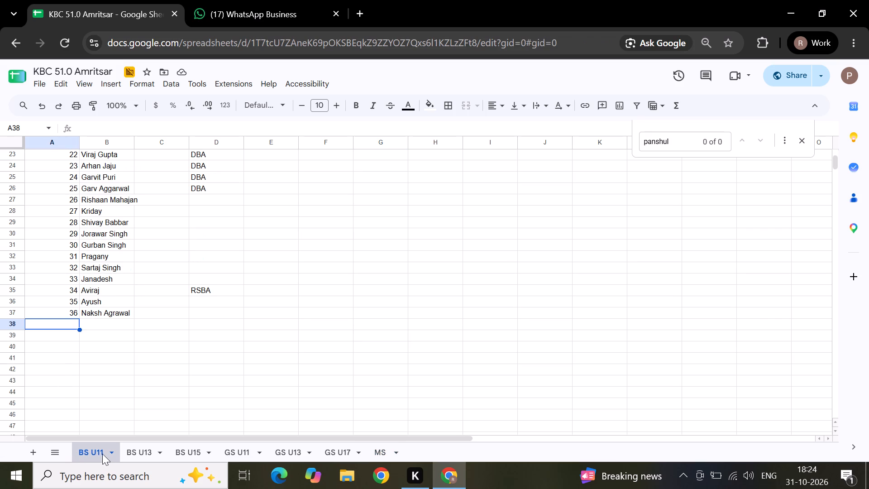
pyautogui.click(134, 454)
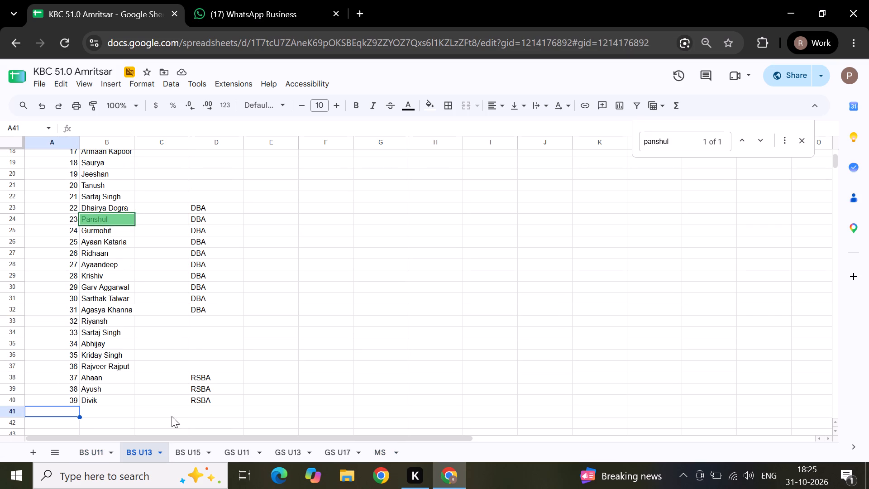
pyautogui.click(7, 216)
pyautogui.rightClick(7, 216)
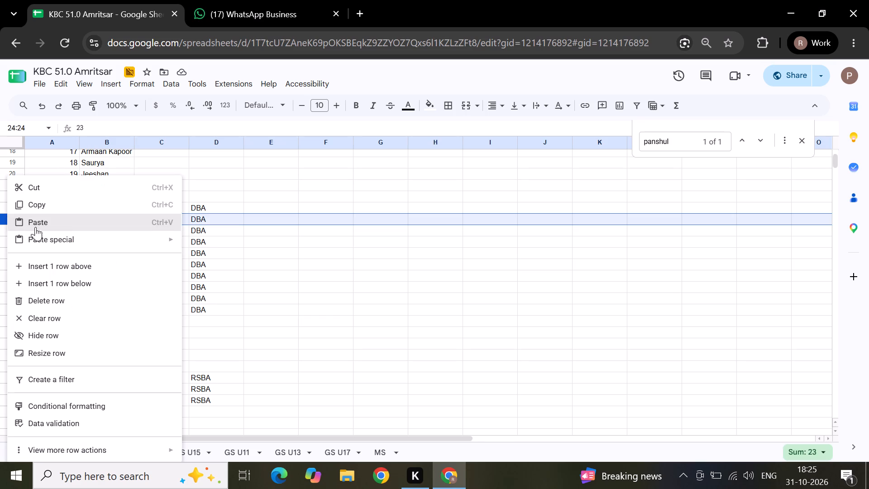
pyautogui.click(42, 294)
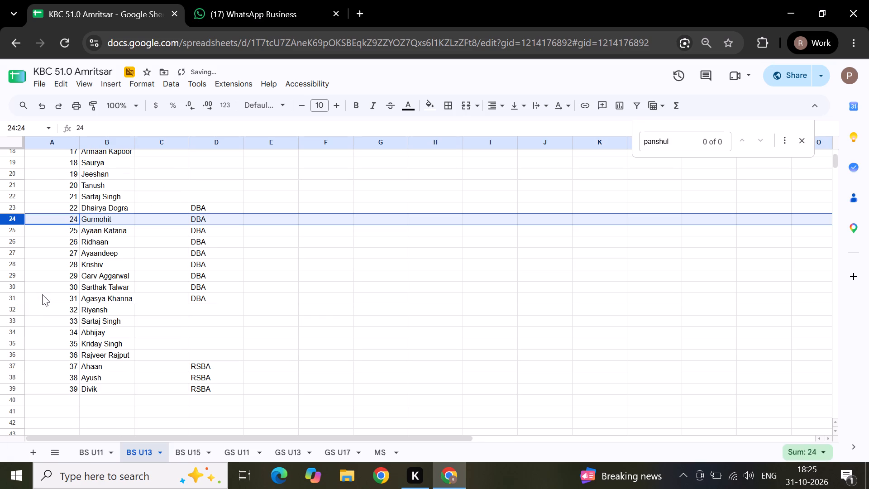
pyautogui.click(286, 299)
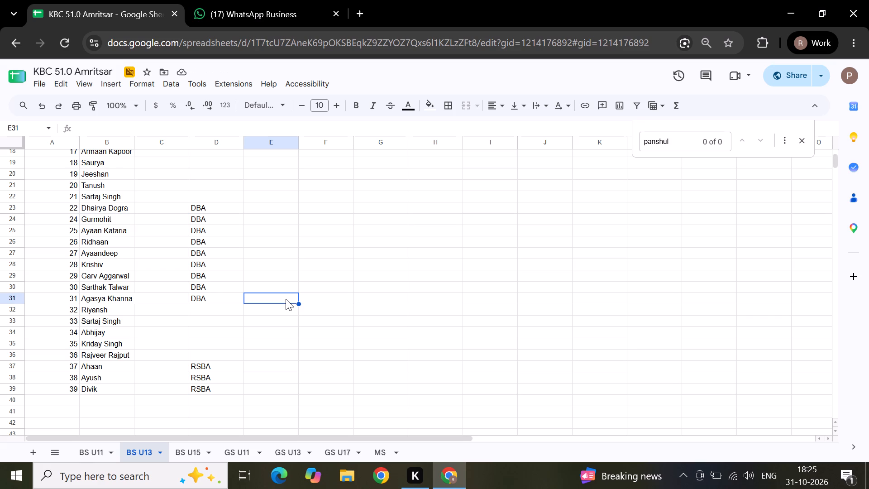
# On the BS U13 sheet, delete the whole rows of the DBA players Gurmohit and Ayaan, entries 24 and 25.
pyautogui.click(13, 218)
pyautogui.rightClick(13, 218)
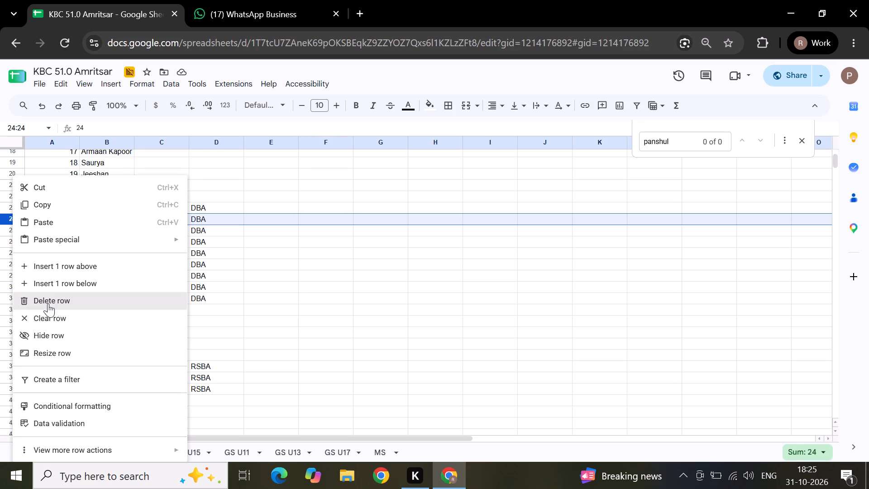
pyautogui.click(48, 303)
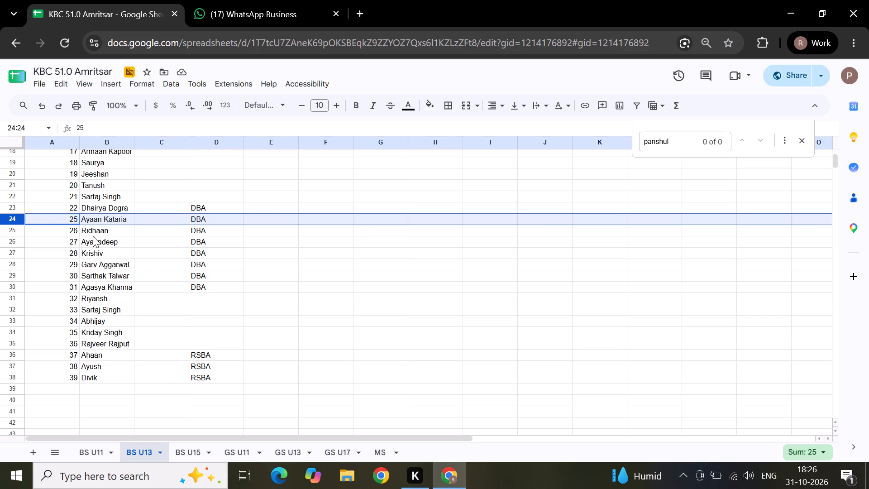
pyautogui.click(4, 221)
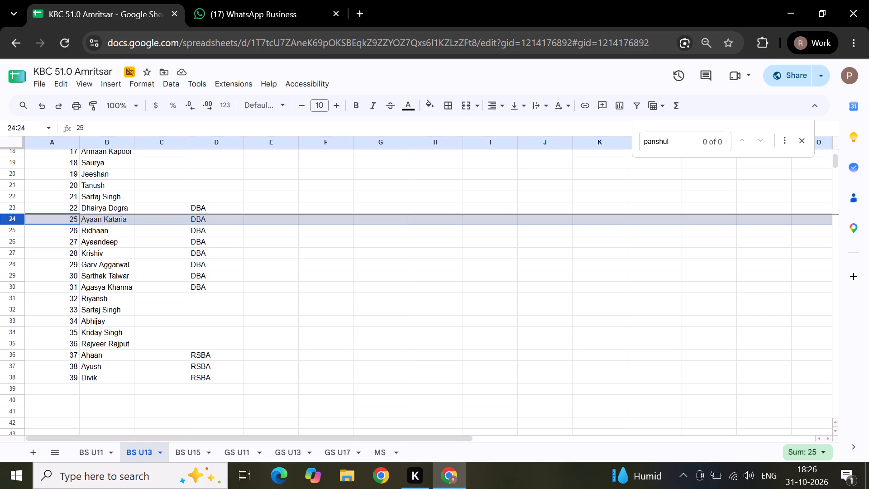
pyautogui.rightClick(4, 221)
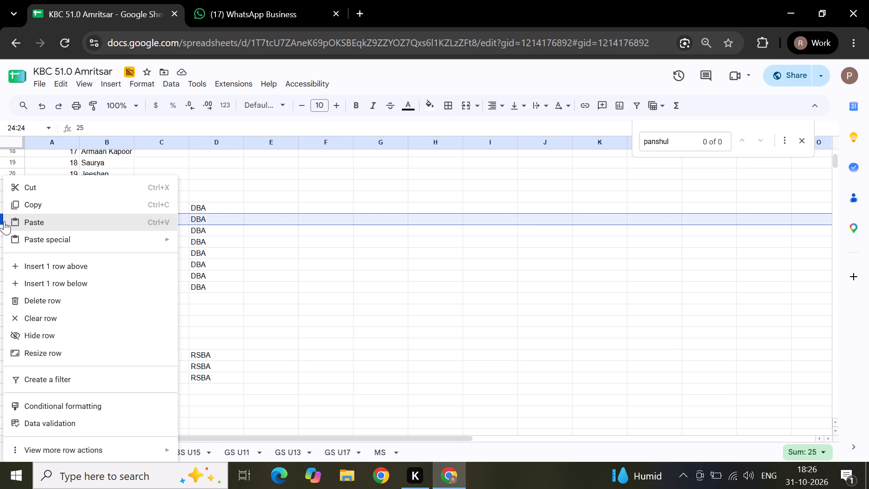
pyautogui.click(40, 295)
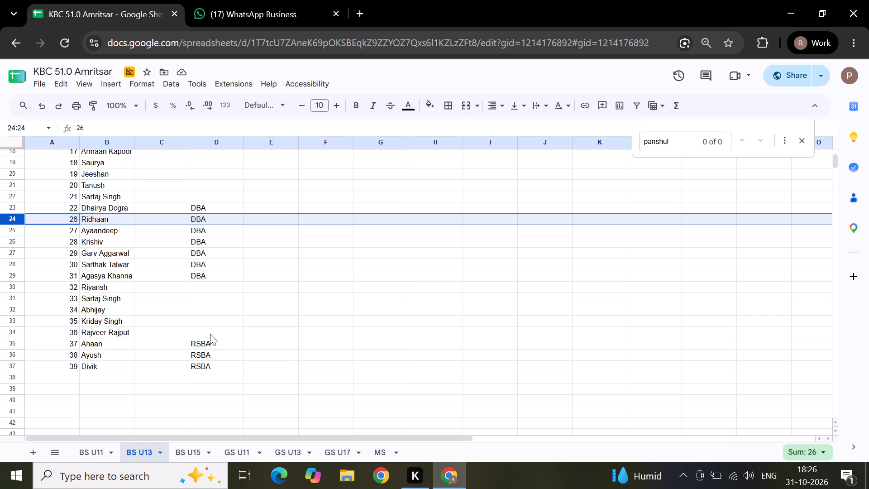
pyautogui.click(302, 335)
# Renumber the BS U13 DBA entries from Ridhaan to Agasya as 23 to 28 in cells A24 to A29.
pyautogui.scroll(1, 302, 335)
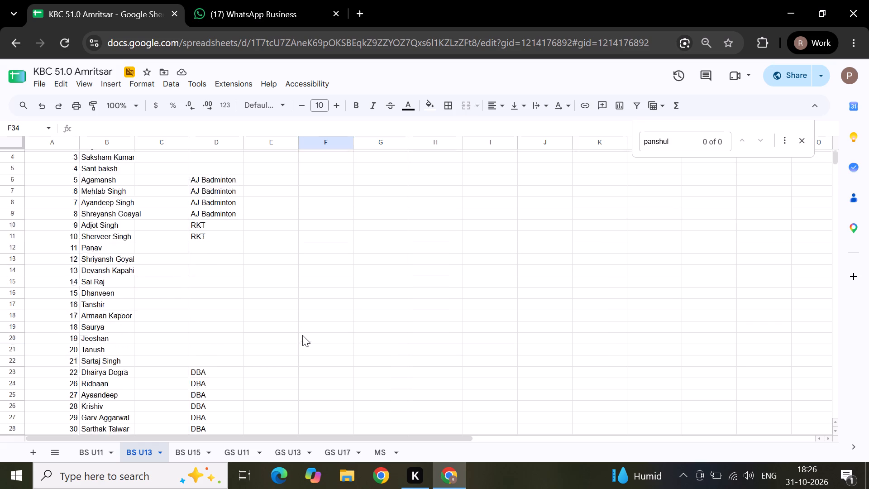
pyautogui.scroll(1, 302, 335)
pyautogui.scroll(-8, 302, 335)
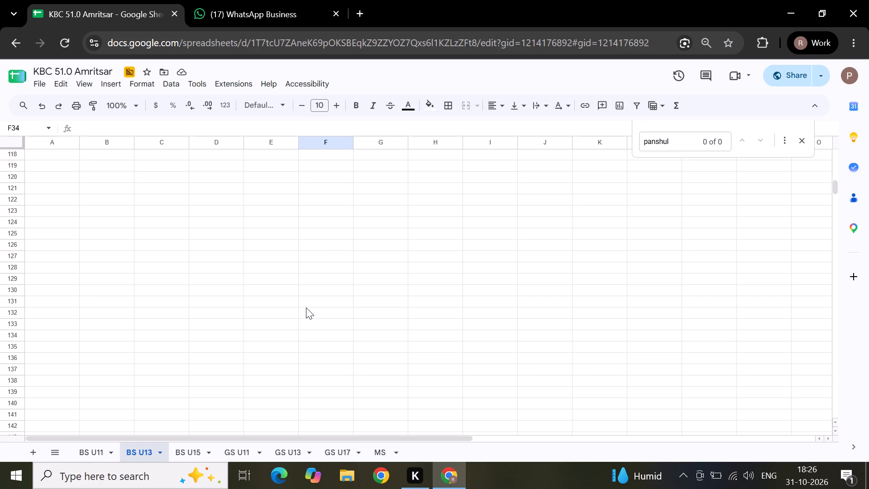
pyautogui.scroll(11, 306, 307)
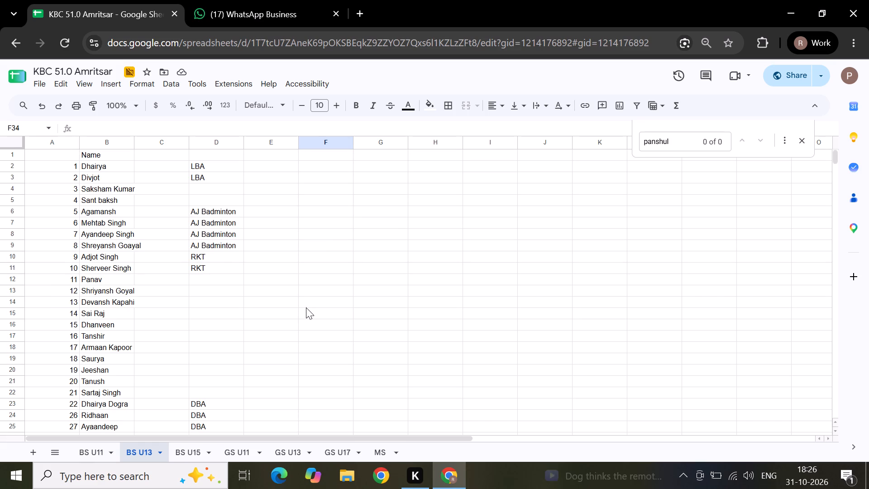
pyautogui.scroll(8, 306, 307)
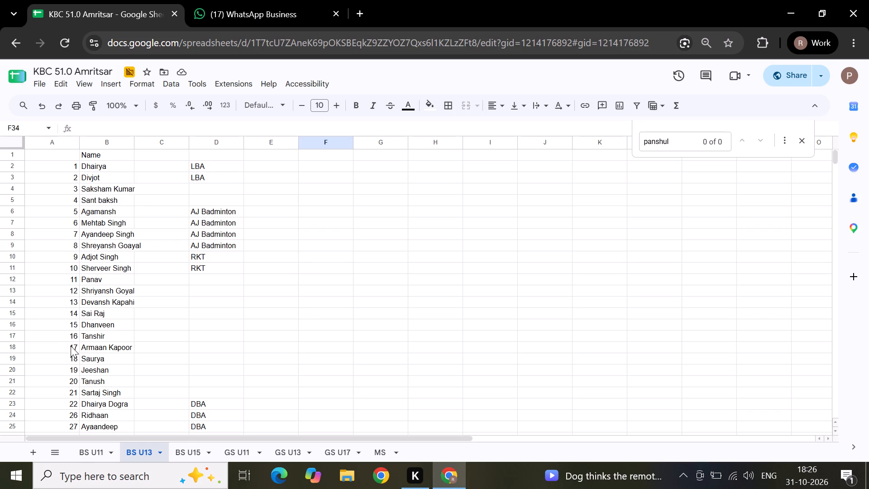
pyautogui.click(71, 373)
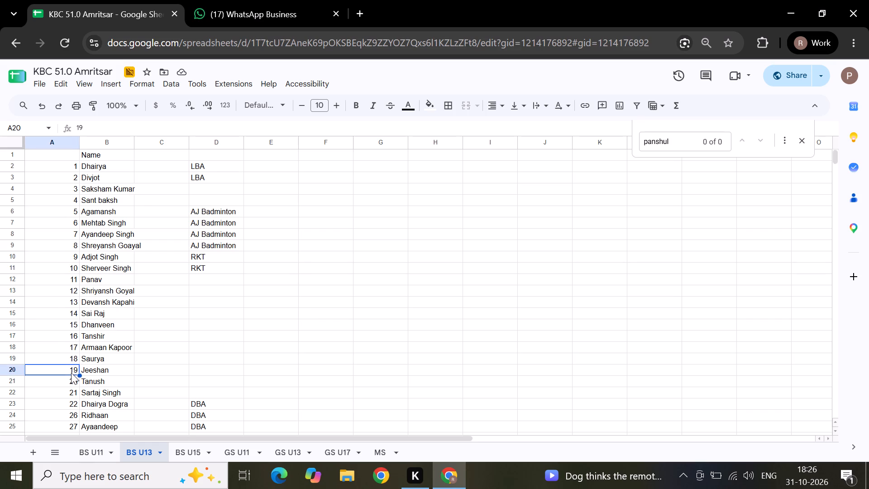
pyautogui.press('Down')
pyautogui.press('Down')
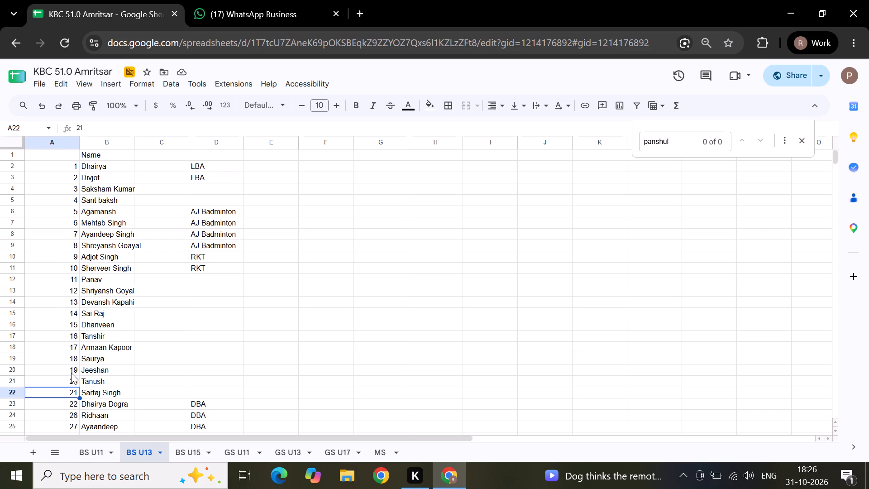
pyautogui.press('Down')
pyautogui.press('Down')
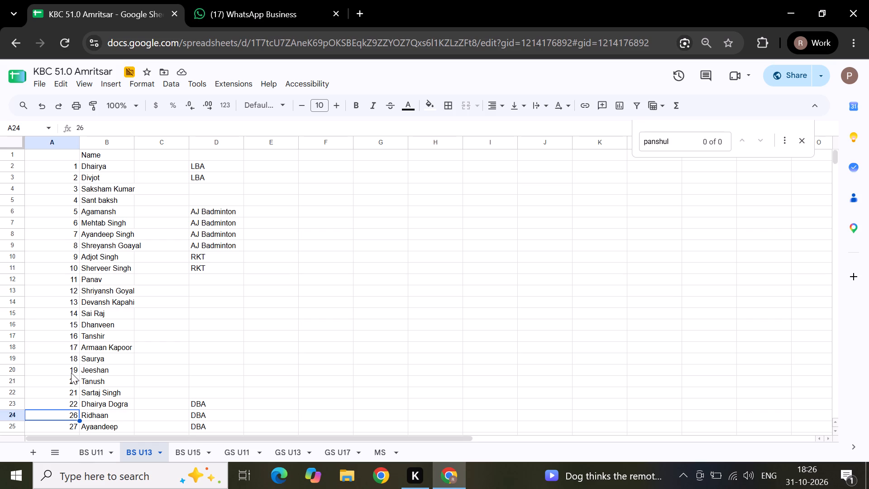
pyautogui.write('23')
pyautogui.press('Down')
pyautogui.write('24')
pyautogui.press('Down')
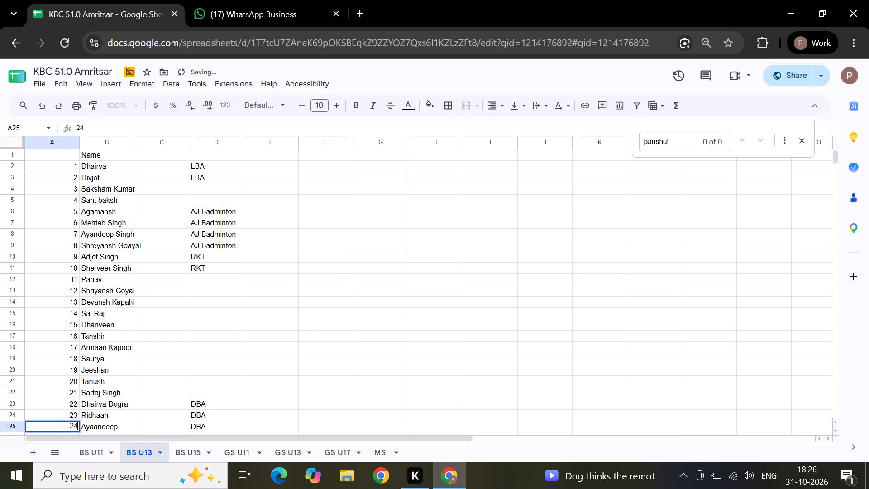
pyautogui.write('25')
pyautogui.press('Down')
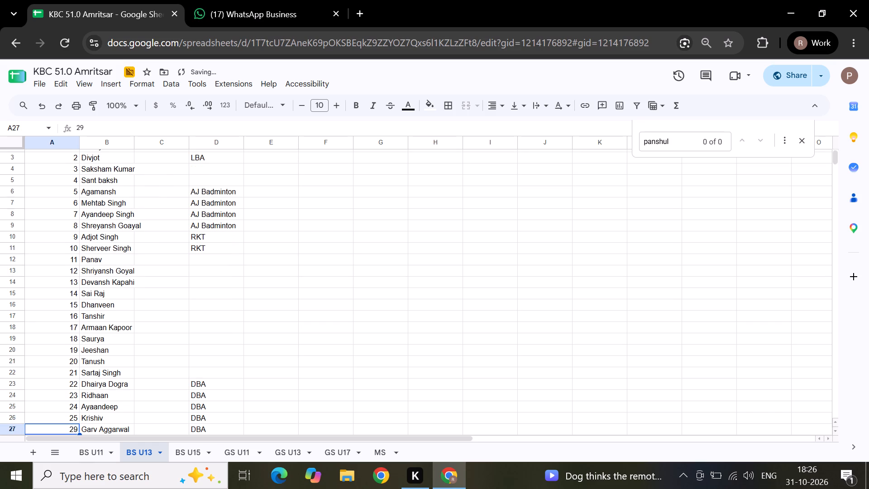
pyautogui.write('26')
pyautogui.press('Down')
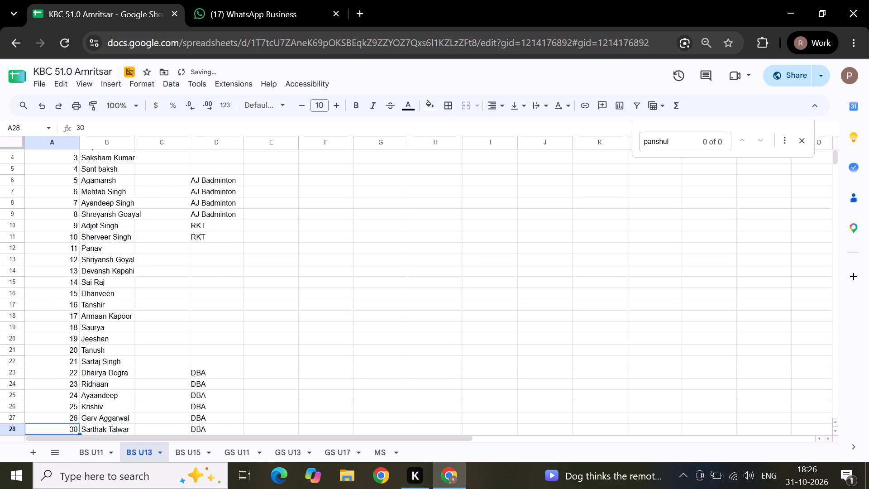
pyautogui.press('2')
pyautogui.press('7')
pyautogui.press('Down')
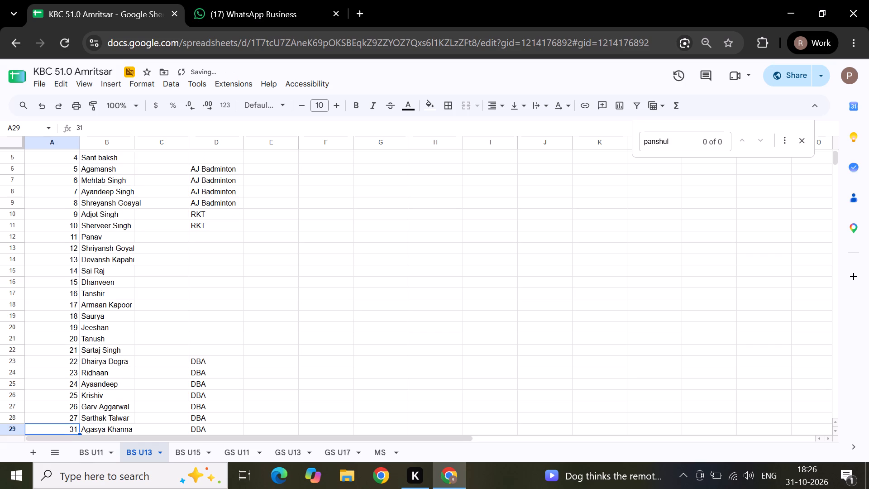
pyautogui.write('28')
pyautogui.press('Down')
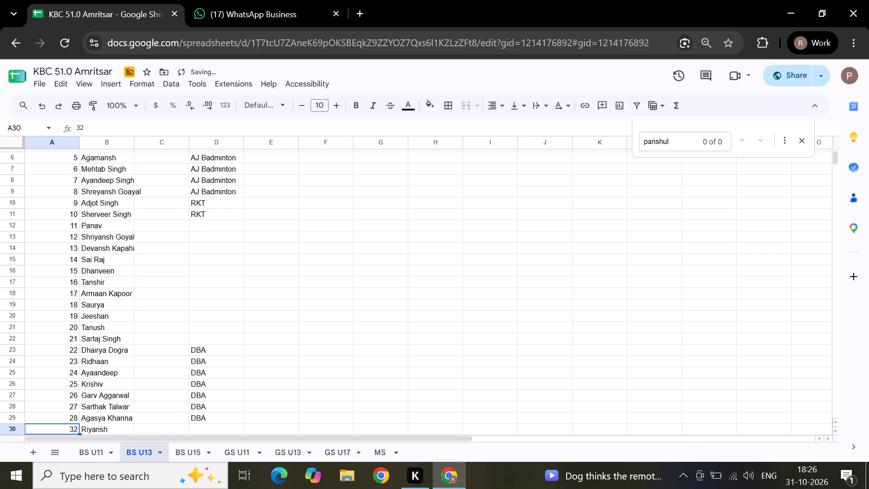
# Renumber the BS U13 entries without an academy, from Riyansh to Rajveer, as 29 to 33 in cells A30 to A34.
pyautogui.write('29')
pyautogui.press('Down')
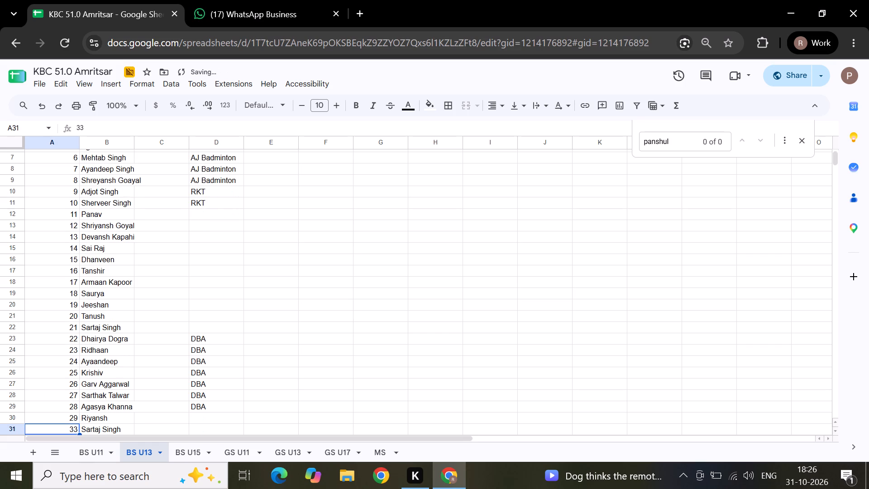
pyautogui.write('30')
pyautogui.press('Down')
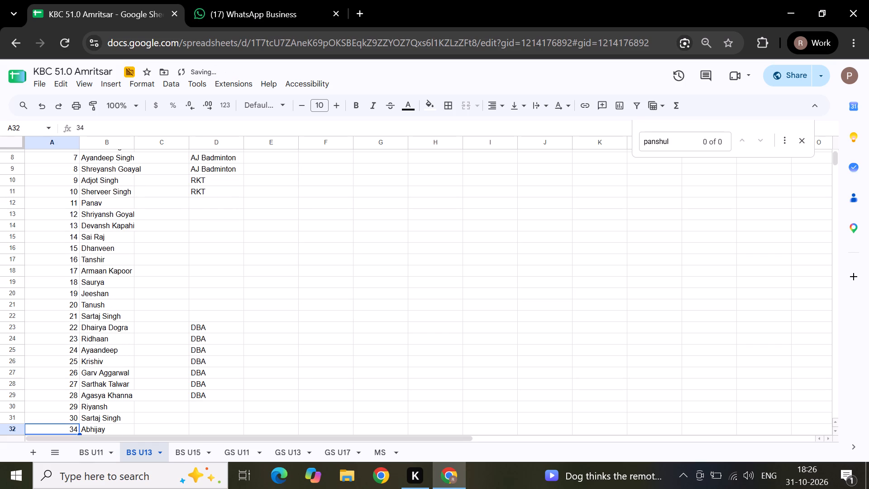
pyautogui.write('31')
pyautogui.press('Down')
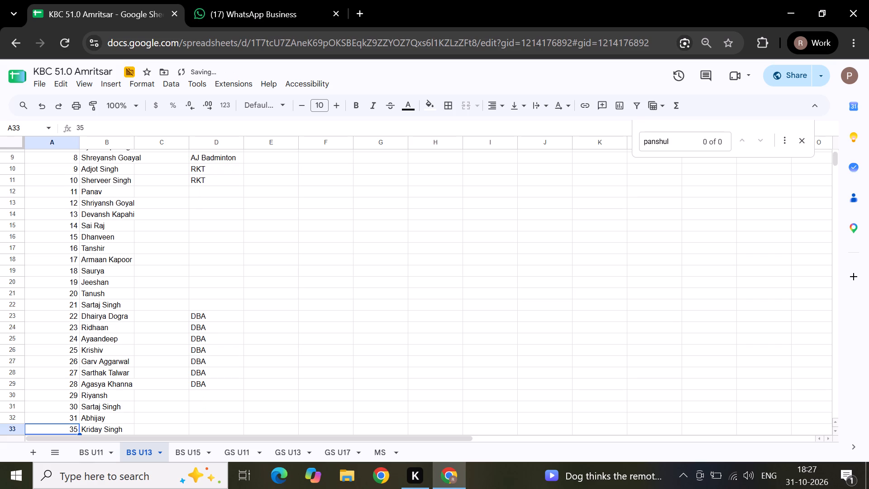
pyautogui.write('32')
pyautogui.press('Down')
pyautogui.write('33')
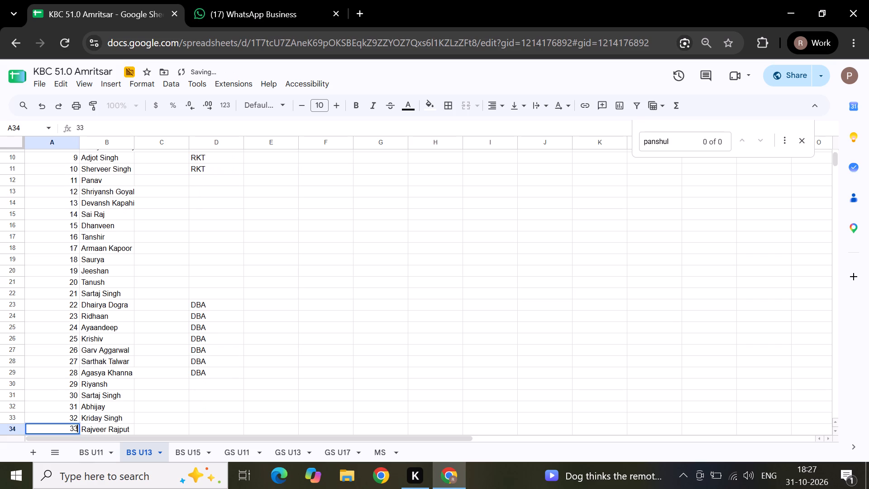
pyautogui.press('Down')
# Renumber the three BS U13 RSBA entries, Ahaan, Ayush and Divik, as 34 to 36 in cells A35 to A37.
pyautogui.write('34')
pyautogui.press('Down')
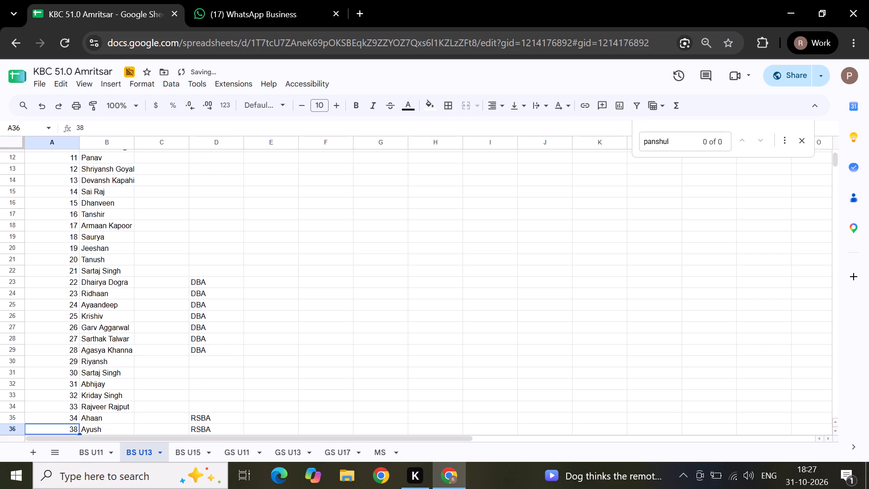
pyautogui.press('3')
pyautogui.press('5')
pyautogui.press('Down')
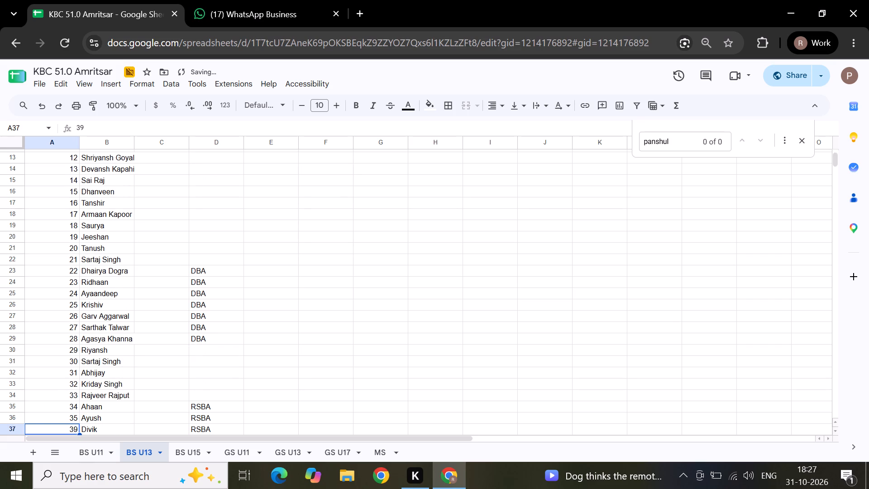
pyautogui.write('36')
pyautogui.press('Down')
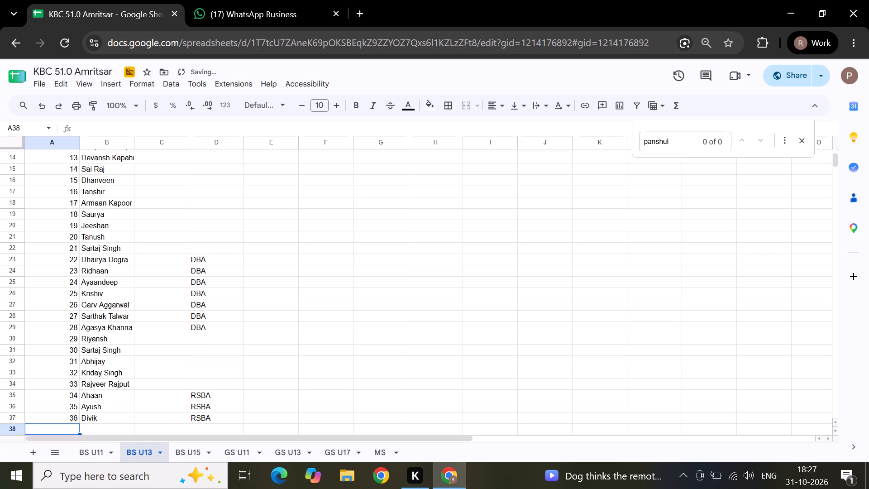
# Review the entry lists and their numbering on the BS U11, BS U13, BS U15, GS U11, GS U13 and GS U17 sheets.
pyautogui.scroll(-1, 249, 364)
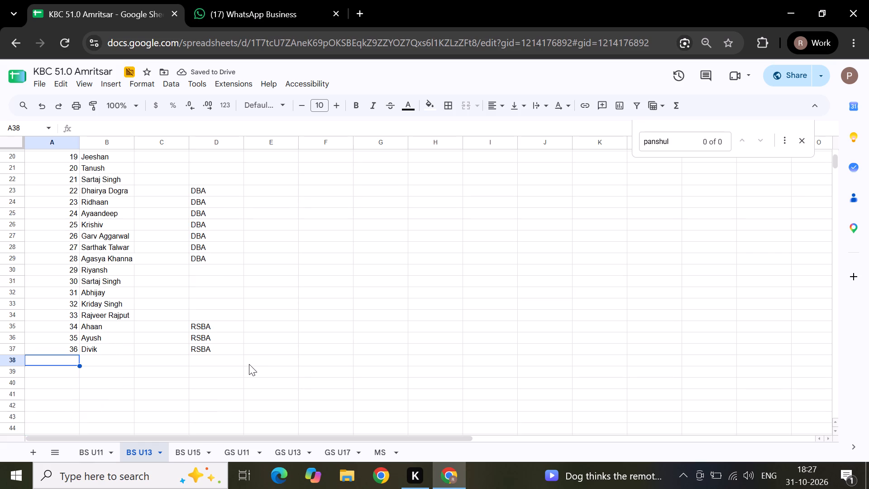
pyautogui.click(85, 456)
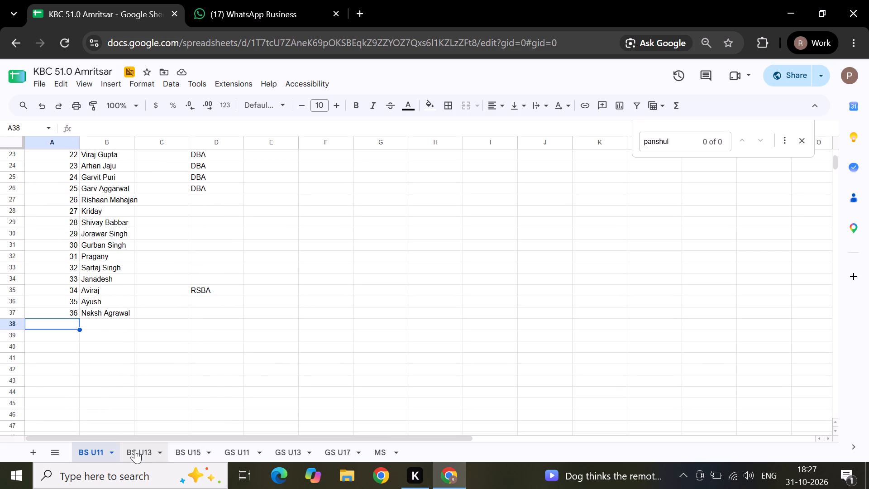
pyautogui.click(135, 450)
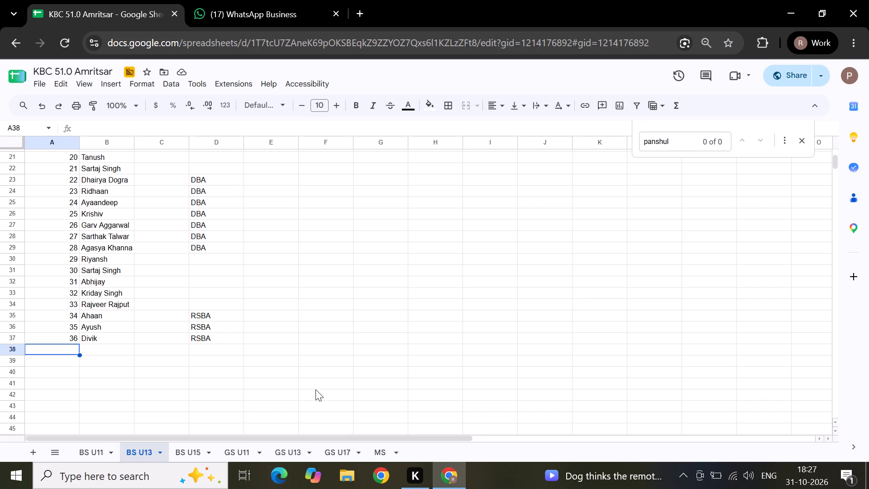
pyautogui.click(87, 446)
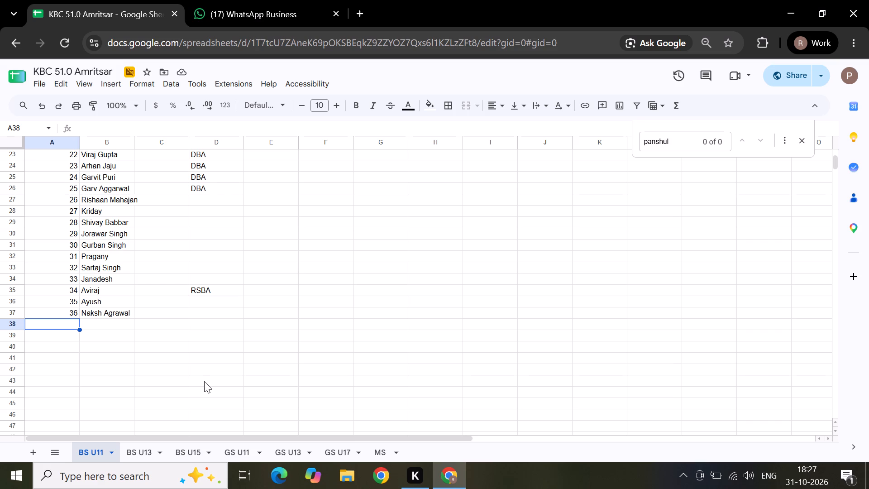
pyautogui.click(142, 460)
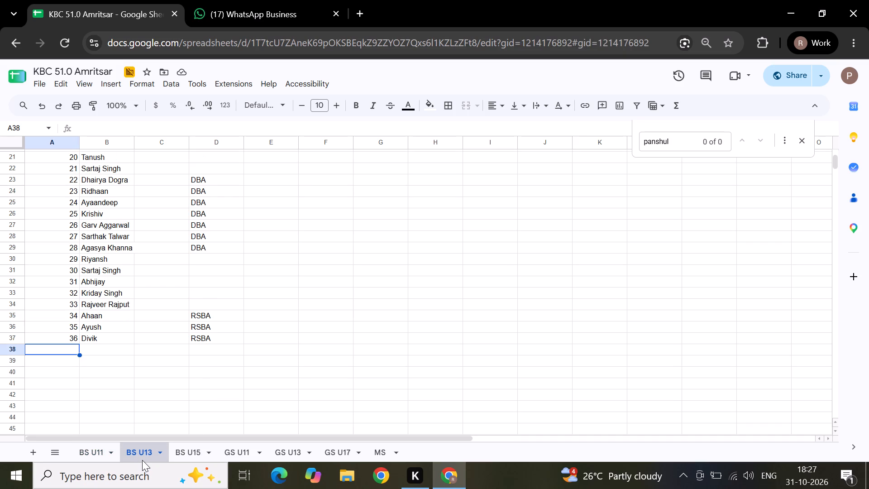
pyautogui.click(183, 451)
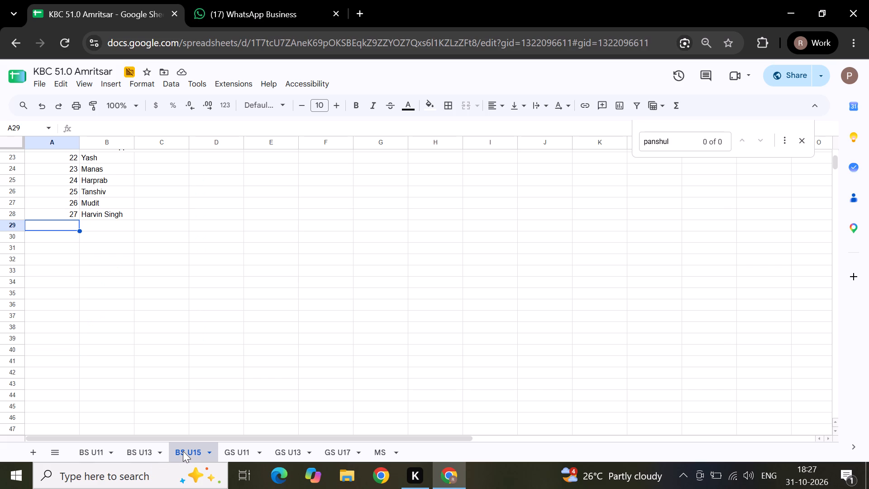
pyautogui.click(226, 451)
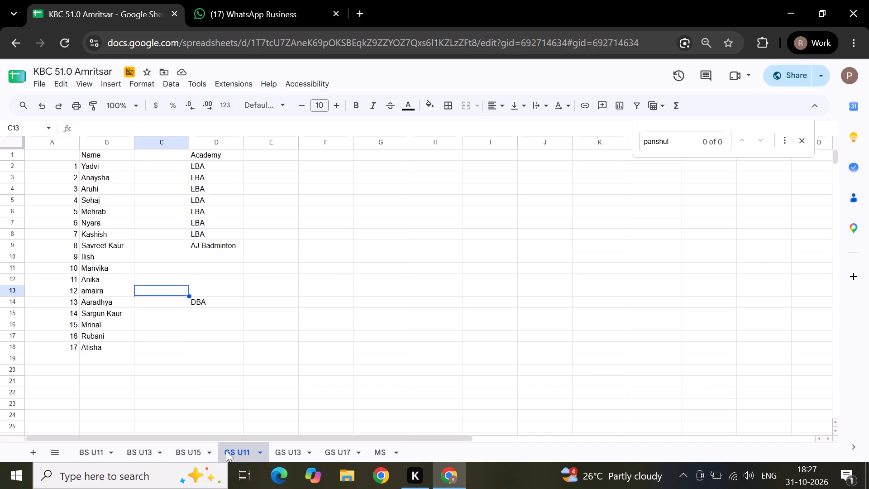
pyautogui.click(281, 456)
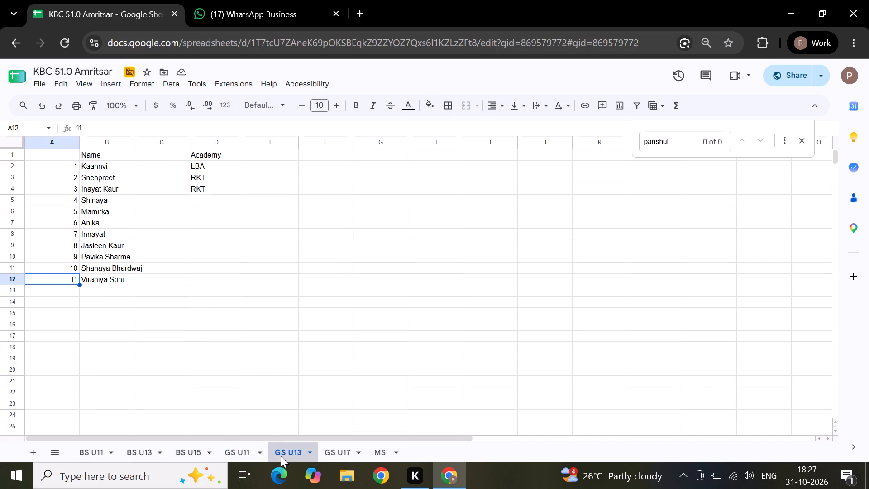
pyautogui.click(328, 450)
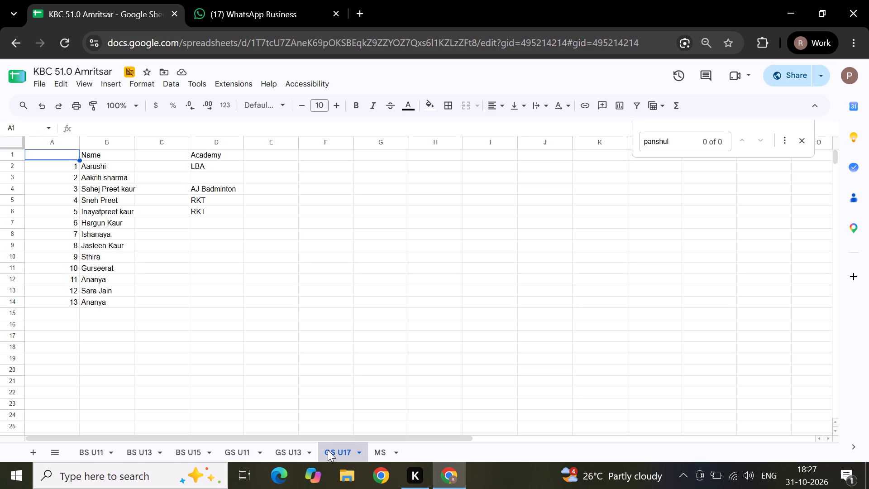
# Review the entry list and its numbering on the MS sheet.
pyautogui.click(385, 445)
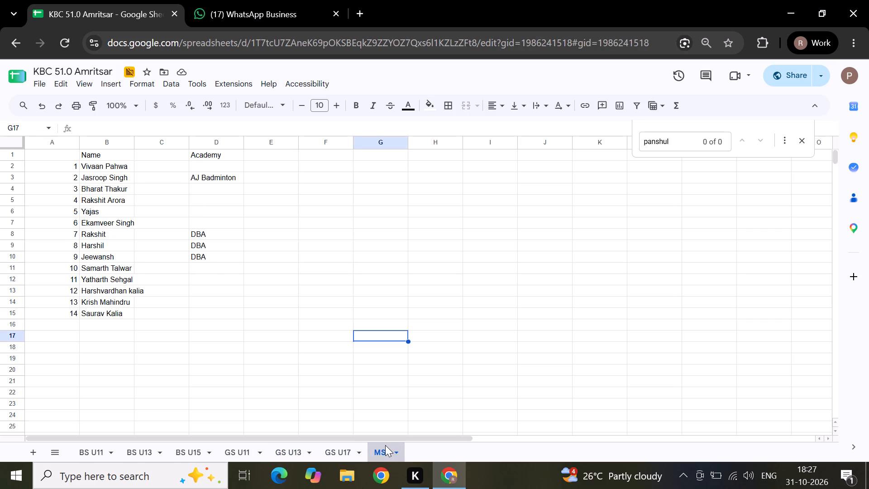
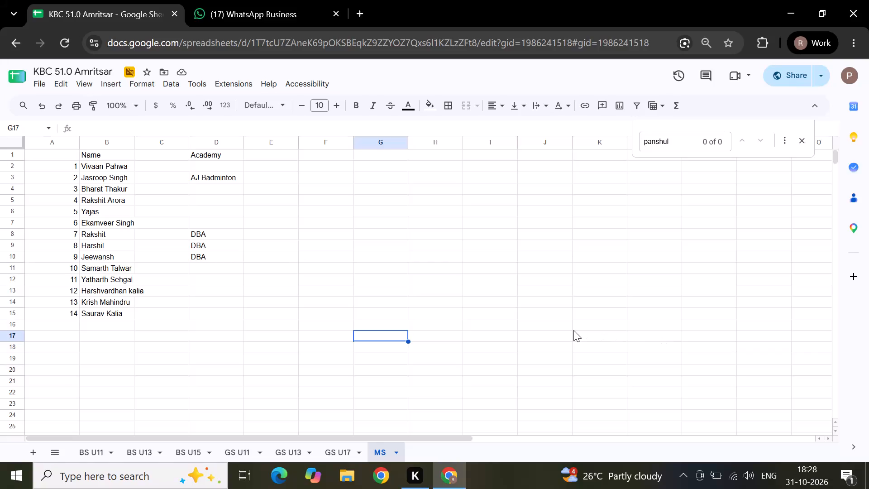
# Open the sharing settings for the KBC 51.0 Amritsar spreadsheet.
pyautogui.click(797, 68)
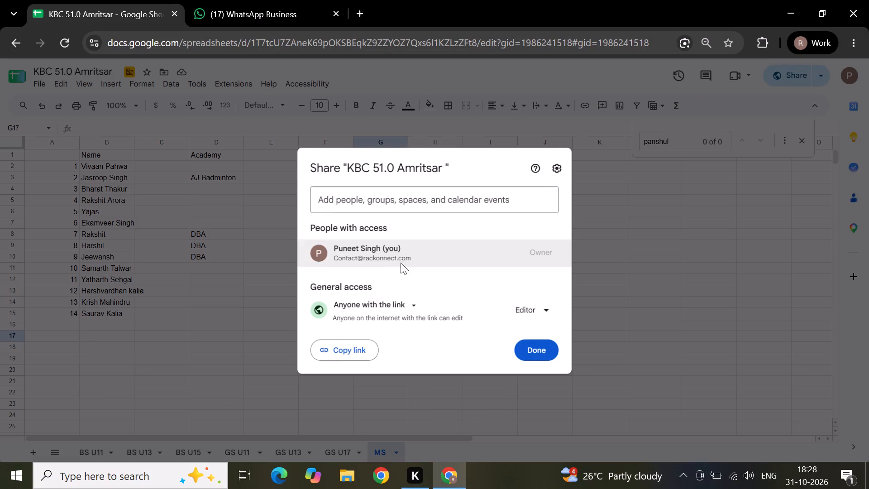
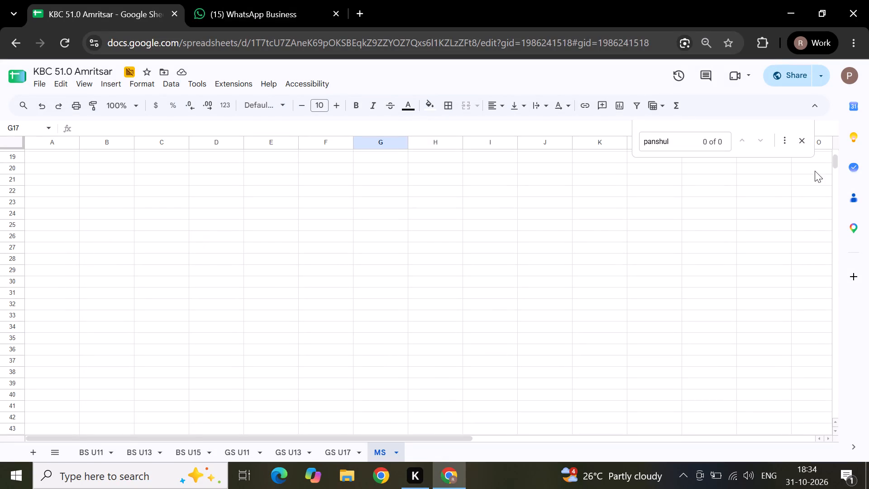
# Close the find bar on the MS sheet to dismiss the player name search.
pyautogui.click(806, 137)
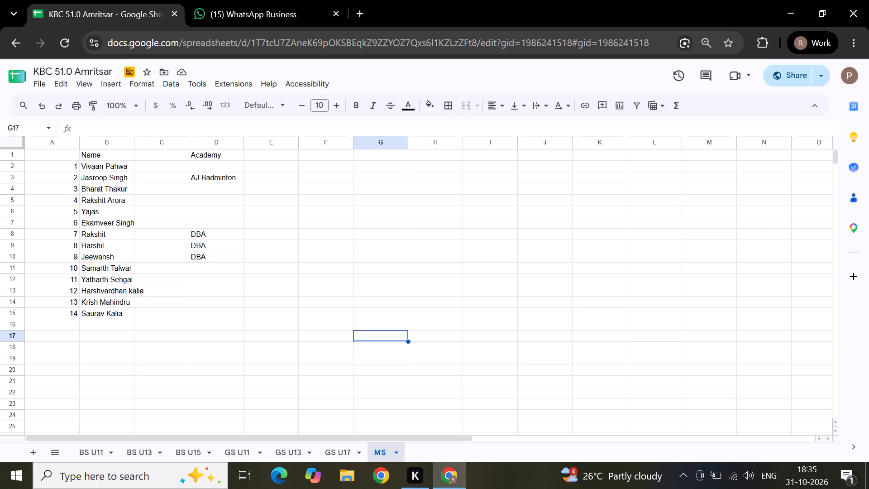
# Add the column header Payment in cell E1 of the MS sheet.
pyautogui.click(249, 150)
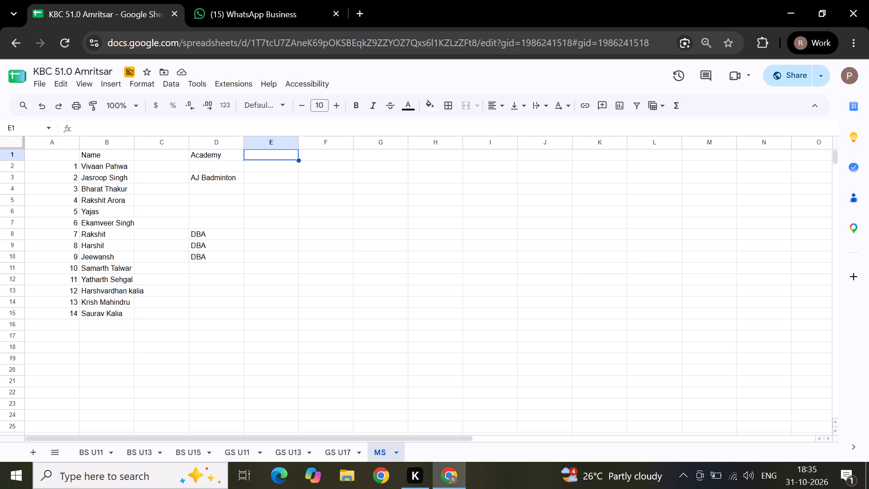
pyautogui.write('Pay')
pyautogui.write('ment')
pyautogui.press('space')
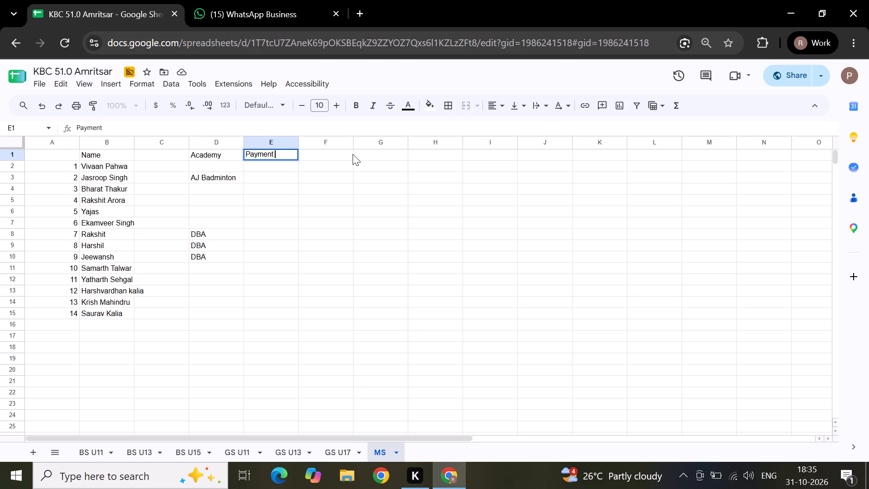
# Add the column header Cash /UPI in cell F1 of the MS sheet.
pyautogui.click(337, 154)
pyautogui.write('Cash')
pyautogui.press('space')
pyautogui.write('?upi')
pyautogui.press('space')
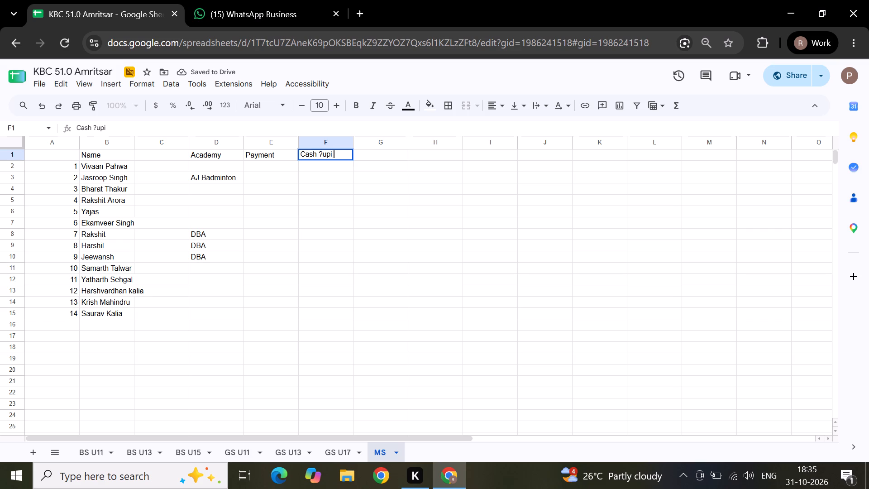
pyautogui.press('\\')
pyautogui.press('BackSpace')
pyautogui.press('BackSpace')
pyautogui.press('BackSpace')
pyautogui.press('BackSpace')
pyautogui.press('BackSpace')
pyautogui.press('BackSpace')
pyautogui.hotkey('shift', '?')
pyautogui.press('BackSpace')
pyautogui.press('/')
pyautogui.hotkey('shift', 'i')
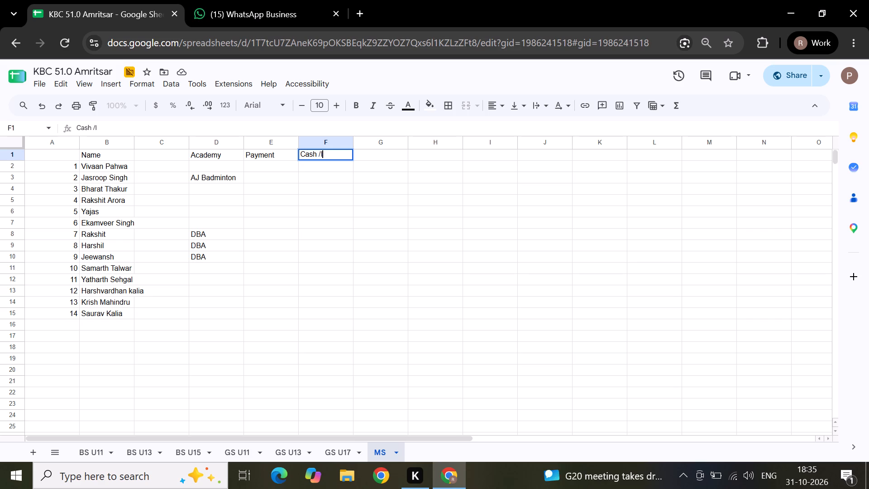
pyautogui.press('BackSpace')
pyautogui.write('UP')
pyautogui.press('i')
pyautogui.press('BackSpace')
pyautogui.hotkey('shift', 'i')
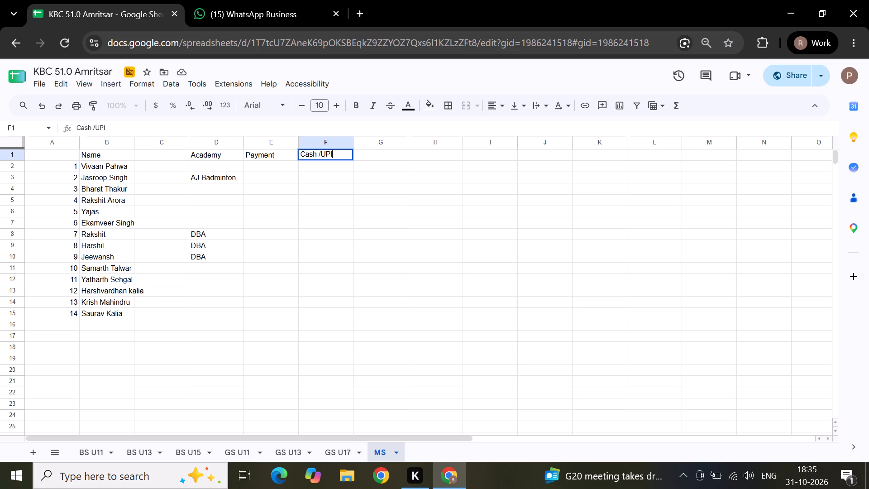
pyautogui.click(328, 244)
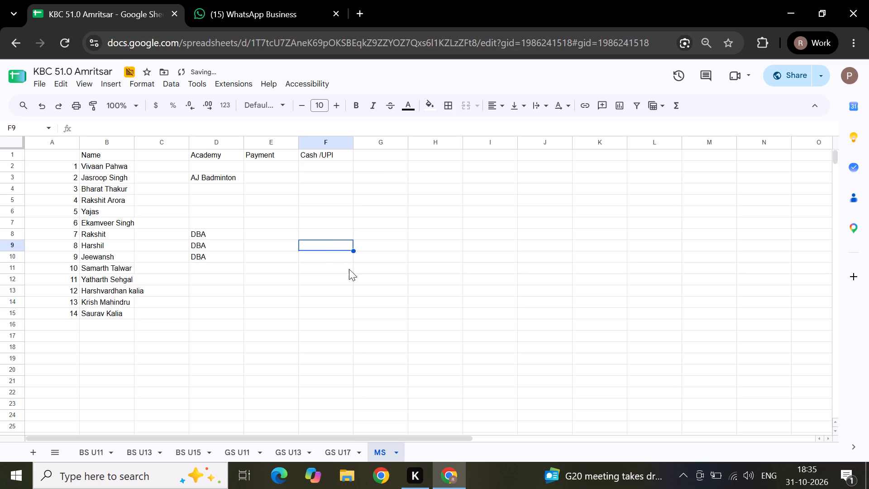
# On the GS U17 sheet, add the column headers Payment in E1 and Cash/upi in F1.
pyautogui.click(347, 450)
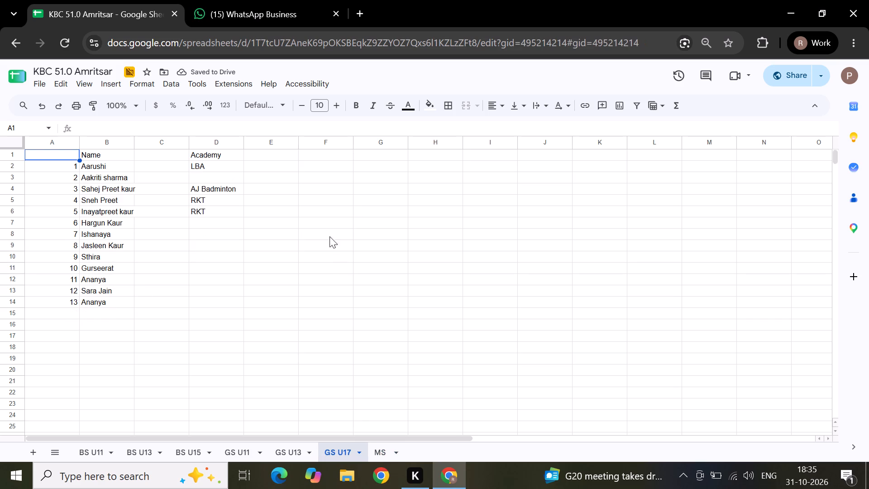
pyautogui.click(275, 153)
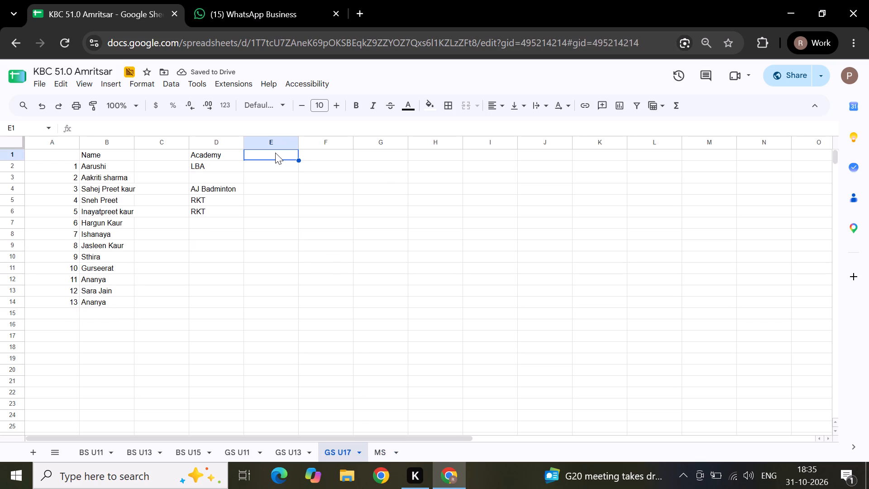
pyautogui.write('Pay')
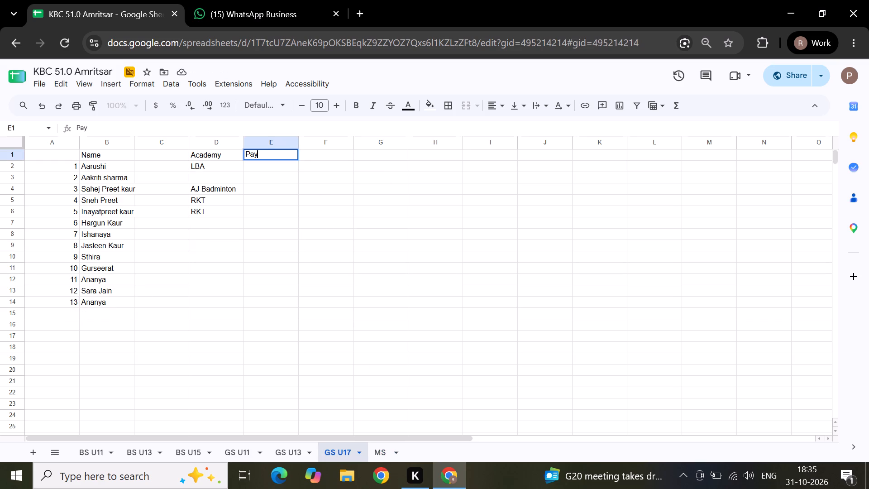
pyautogui.write('ment')
pyautogui.press('space')
pyautogui.press('Right')
pyautogui.write('Cash')
pyautogui.hotkey('shift', '?')
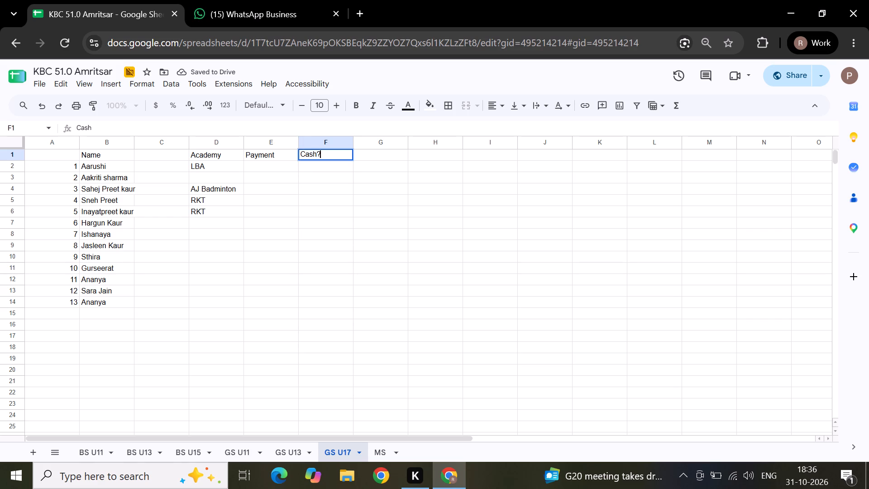
pyautogui.press('BackSpace')
pyautogui.press('/')
pyautogui.write('upi')
pyautogui.click(291, 230)
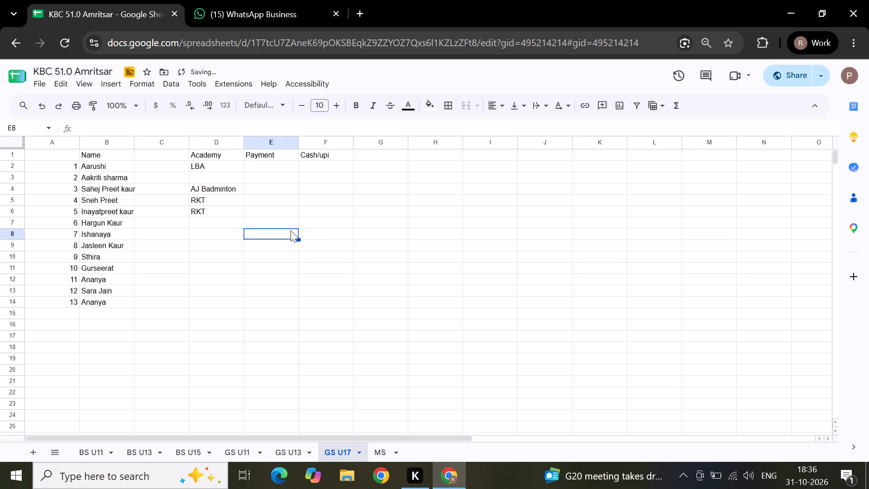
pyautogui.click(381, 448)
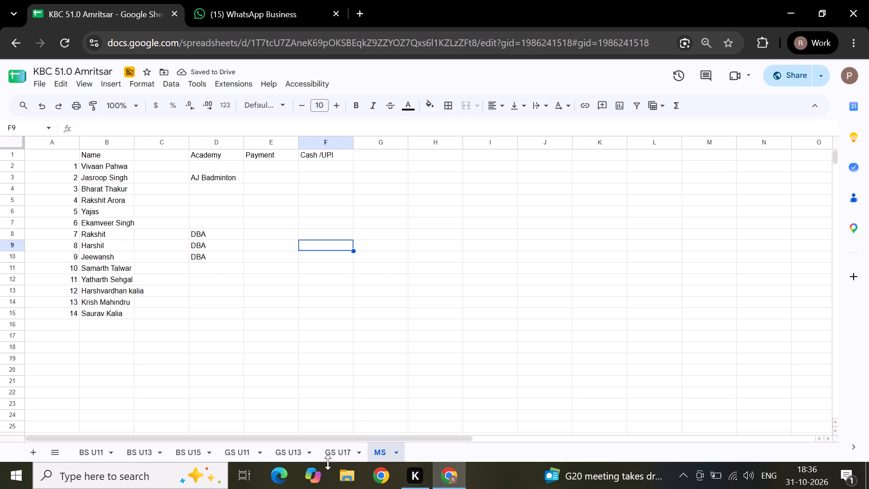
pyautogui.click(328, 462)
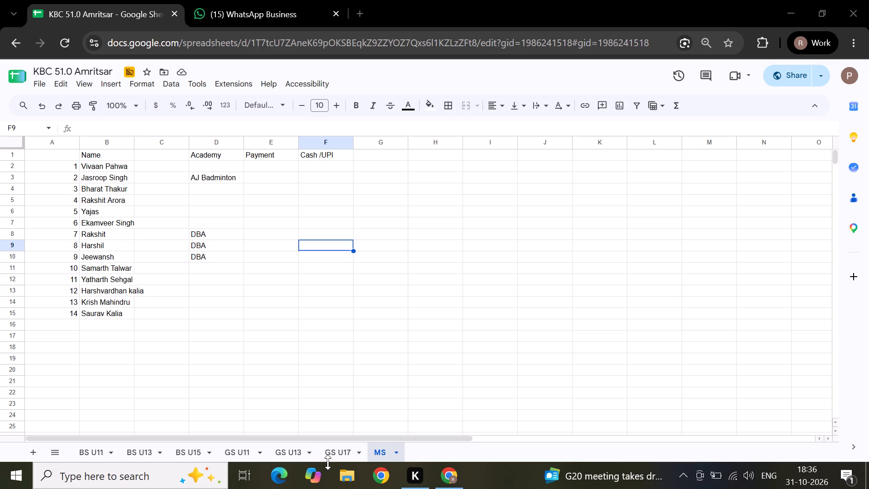
# On the GS U13 sheet, add the column headers Payment in E1 and Cash/UPI in F1.
pyautogui.click(291, 448)
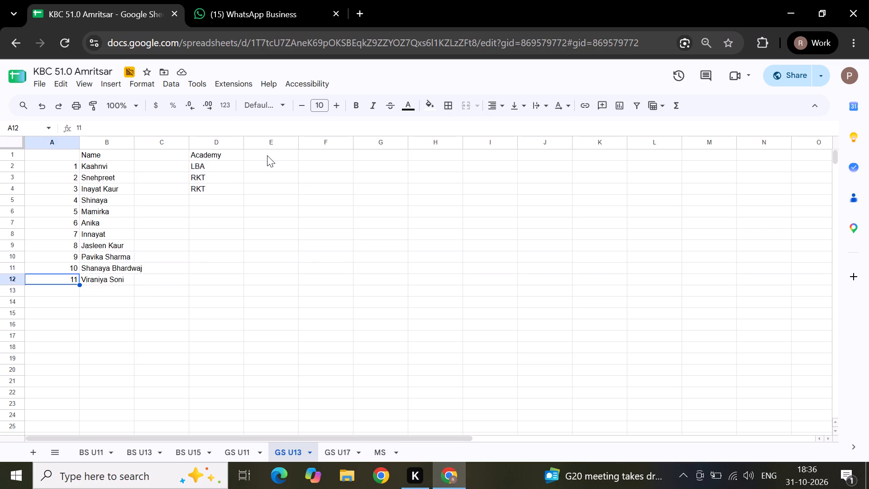
pyautogui.click(267, 155)
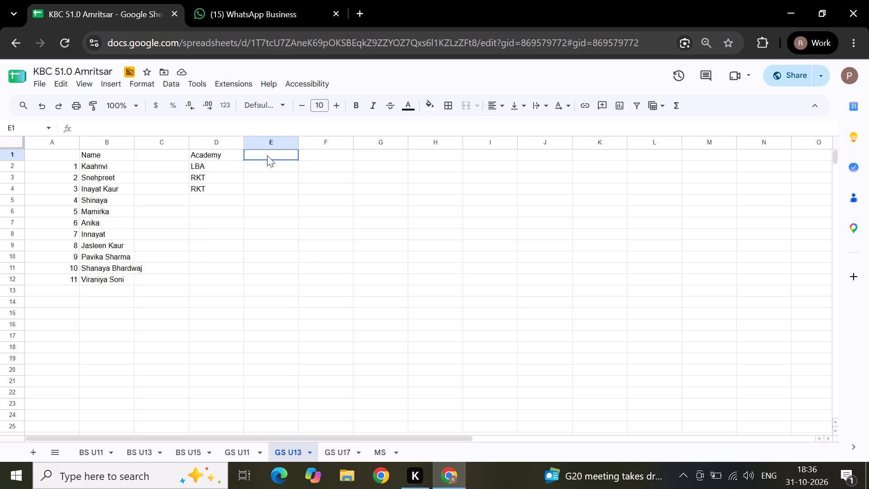
pyautogui.write('Pay')
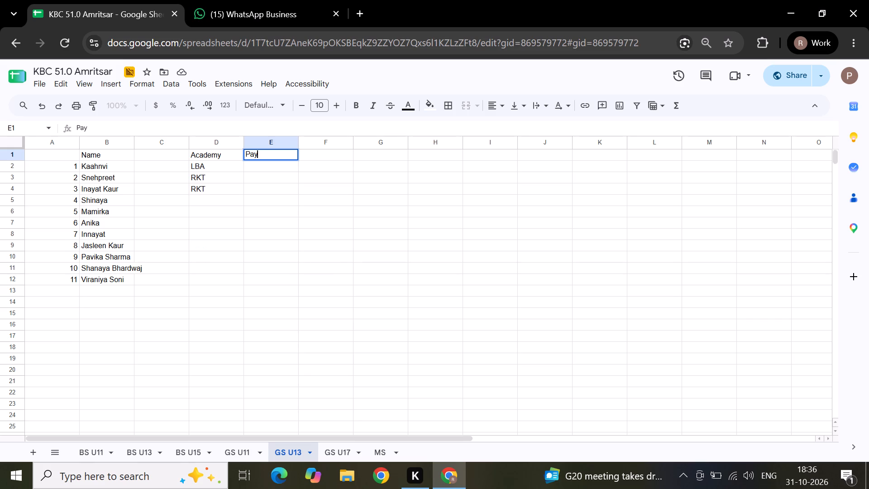
pyautogui.write('ment')
pyautogui.press('space')
pyautogui.press('Right')
pyautogui.write('Cash')
pyautogui.press('space')
pyautogui.press('BackSpace')
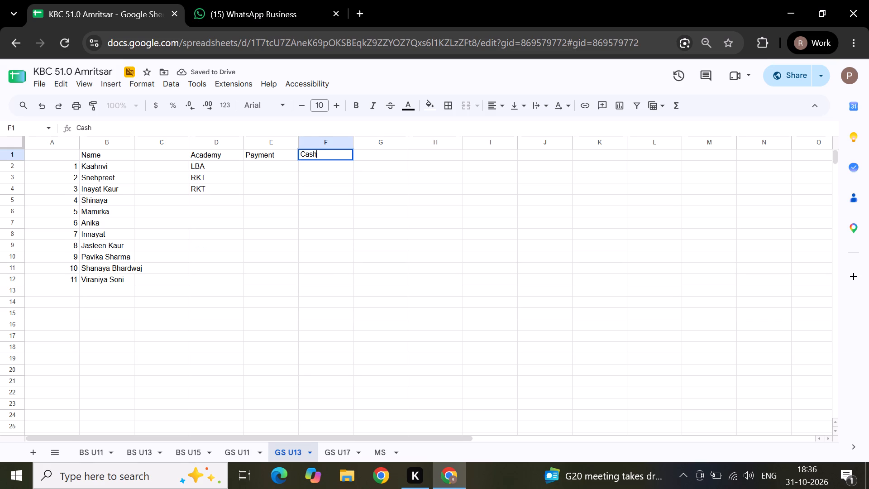
pyautogui.press('/')
pyautogui.hotkey('shift', 'u')
pyautogui.write('PI')
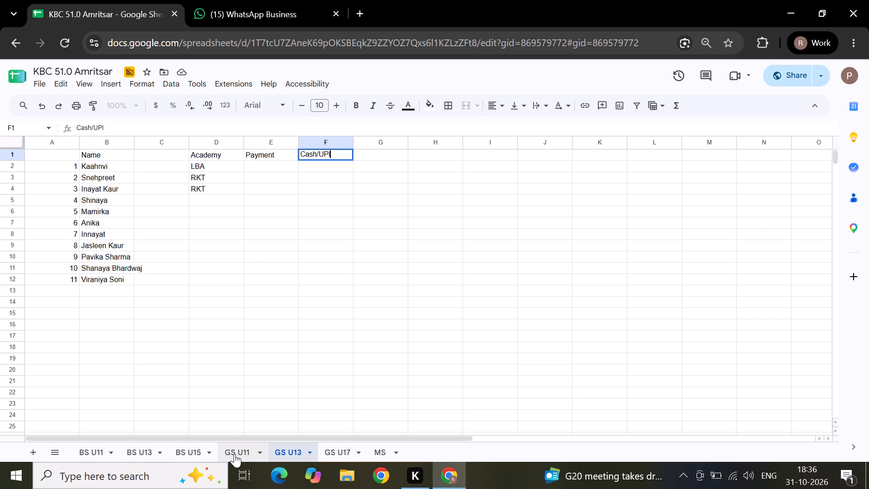
# On the GS U11 sheet, add the column headers Payment in E1 and Cash /UPI in F1.
pyautogui.click(234, 454)
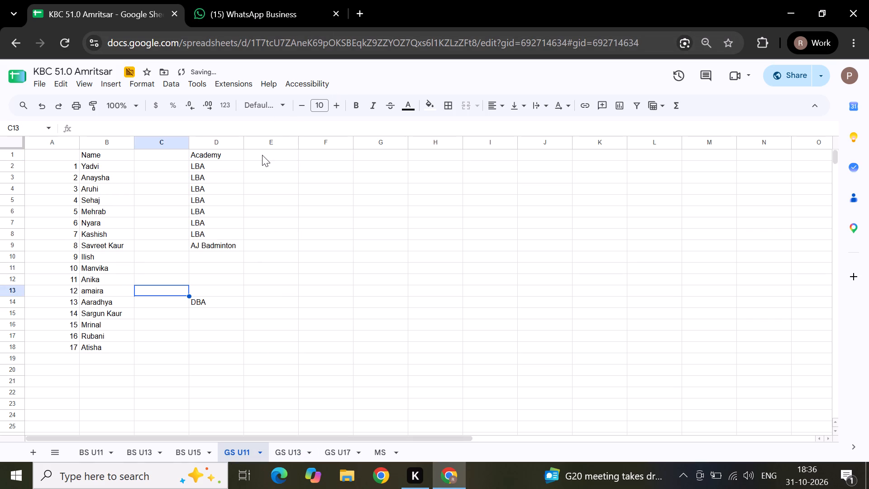
pyautogui.click(262, 155)
pyautogui.keyDown('shift'); pyautogui.click(262, 155); pyautogui.keyUp('shift')
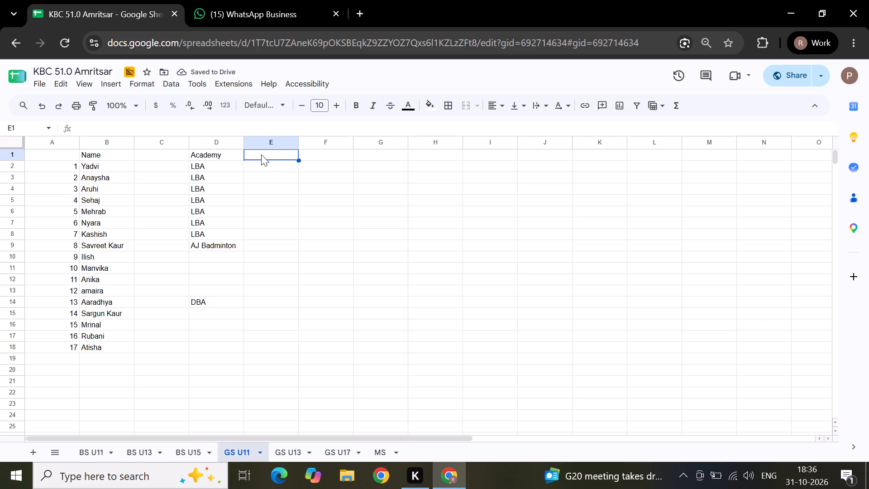
pyautogui.write('Payment')
pyautogui.press('space')
pyautogui.press('Right')
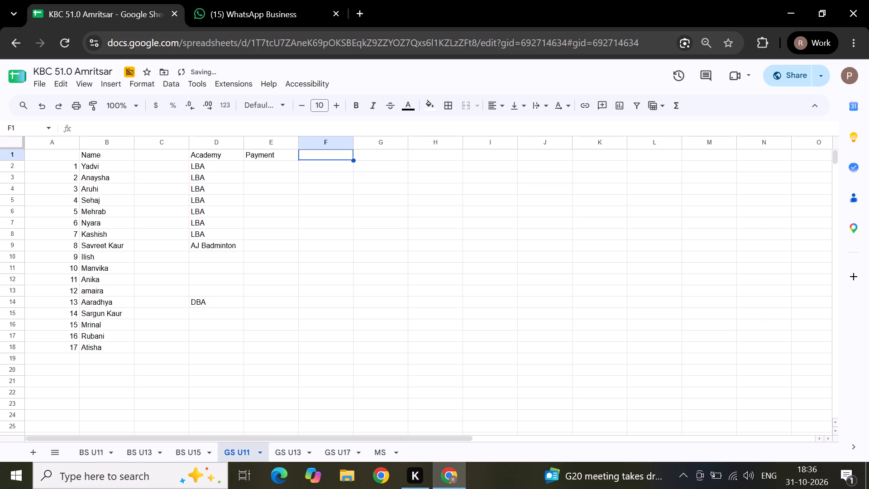
pyautogui.write('Cash')
pyautogui.press('space')
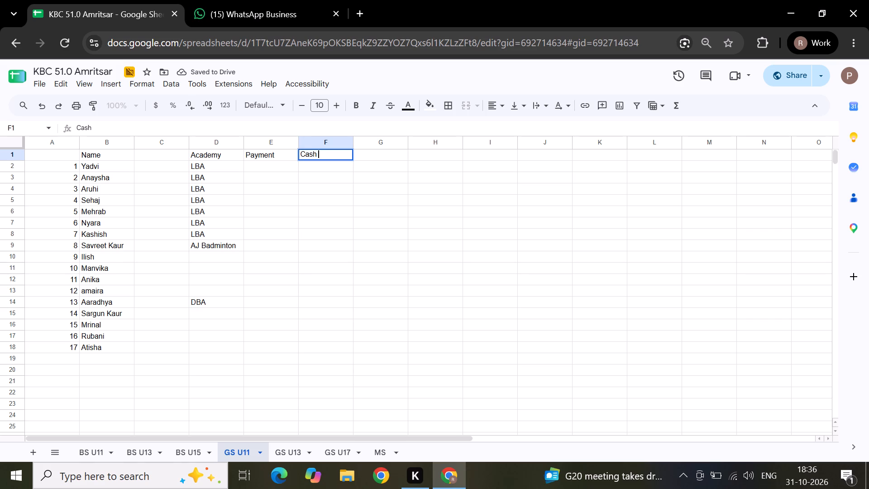
pyautogui.press('/')
pyautogui.write('UPI')
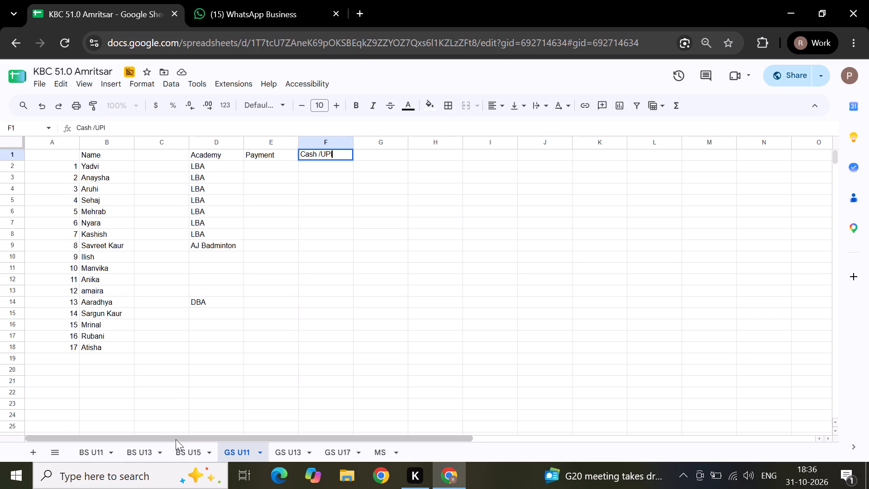
# On the BS U15 sheet, add the column headers Payment in E1 and Cash/UPI in F1.
pyautogui.click(180, 452)
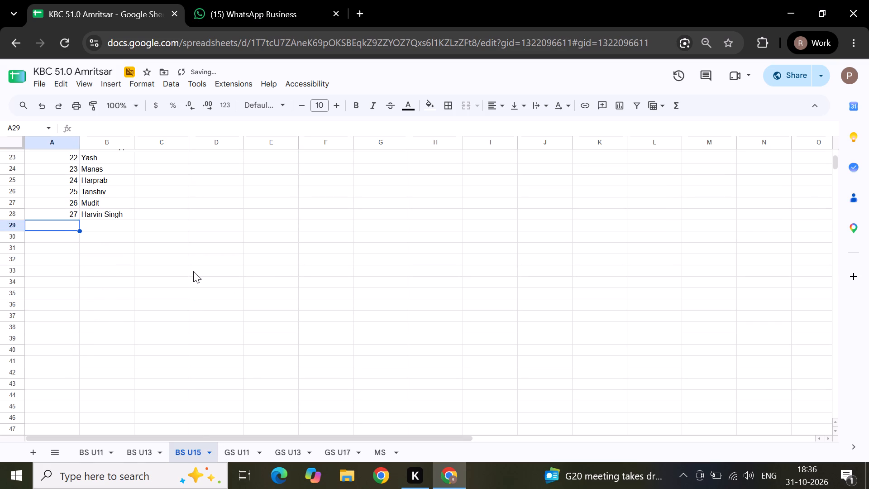
pyautogui.scroll(12, 193, 271)
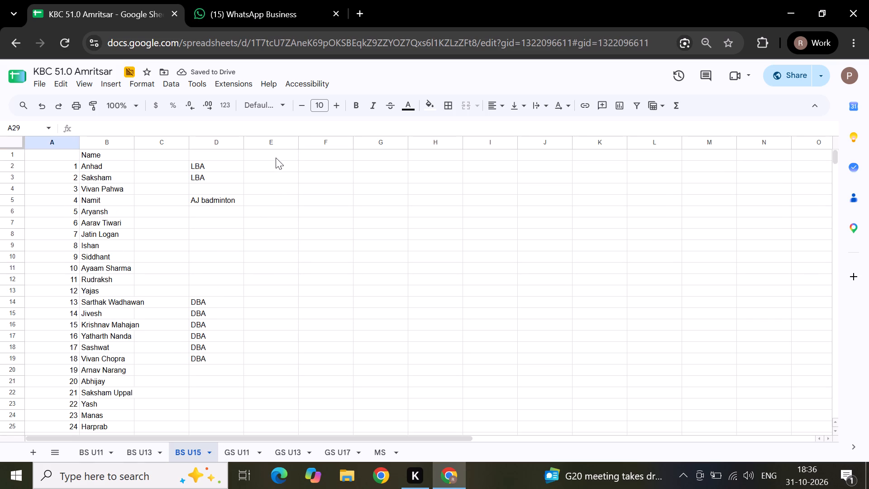
pyautogui.click(276, 158)
pyautogui.write('Payment')
pyautogui.press('space')
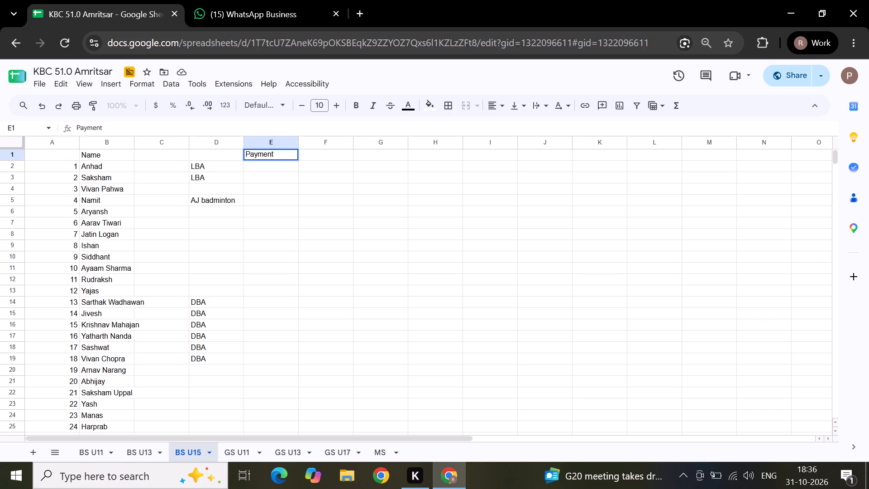
pyautogui.press('Right')
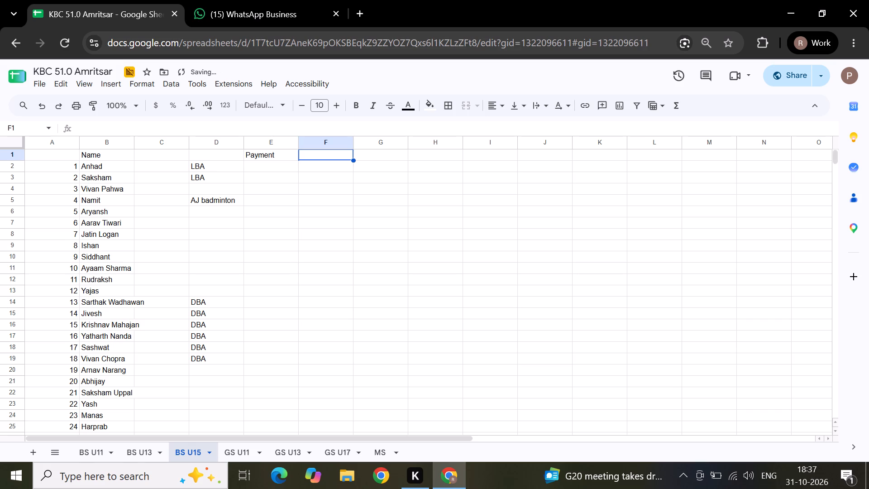
pyautogui.write('Cash')
pyautogui.press('space')
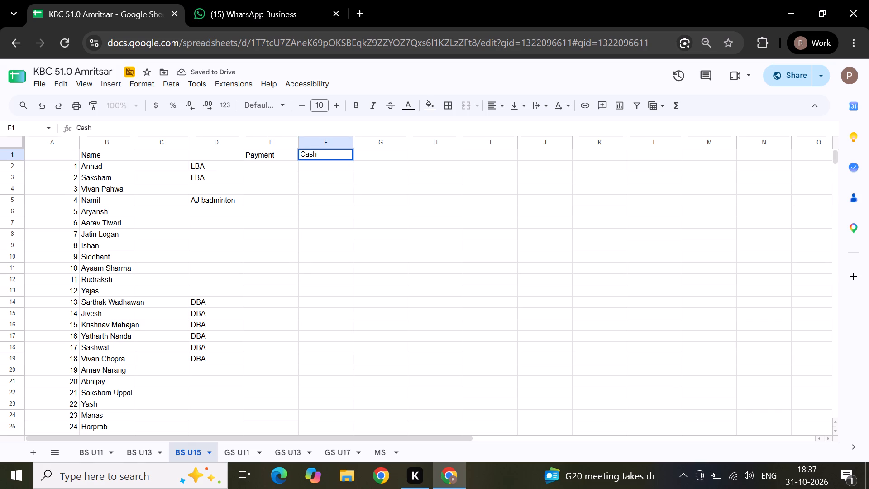
pyautogui.press('BackSpace')
pyautogui.press('/')
pyautogui.hotkey('shift', 'u')
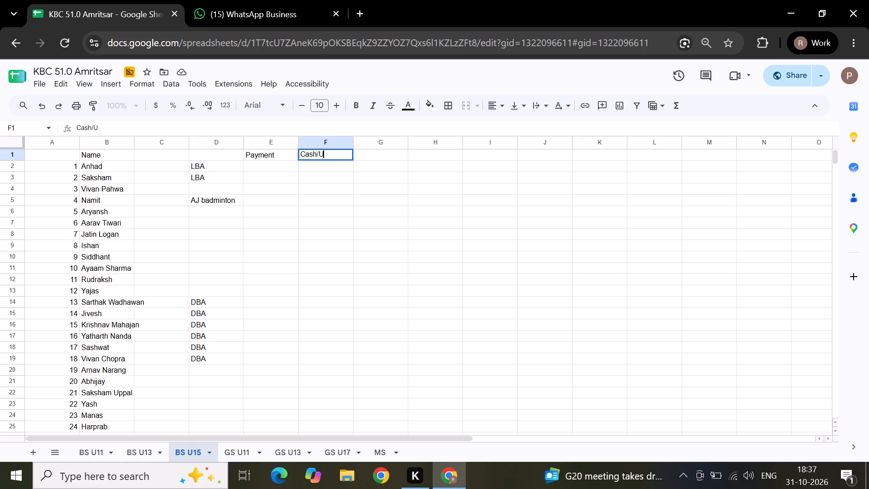
pyautogui.write('PI')
pyautogui.press('space')
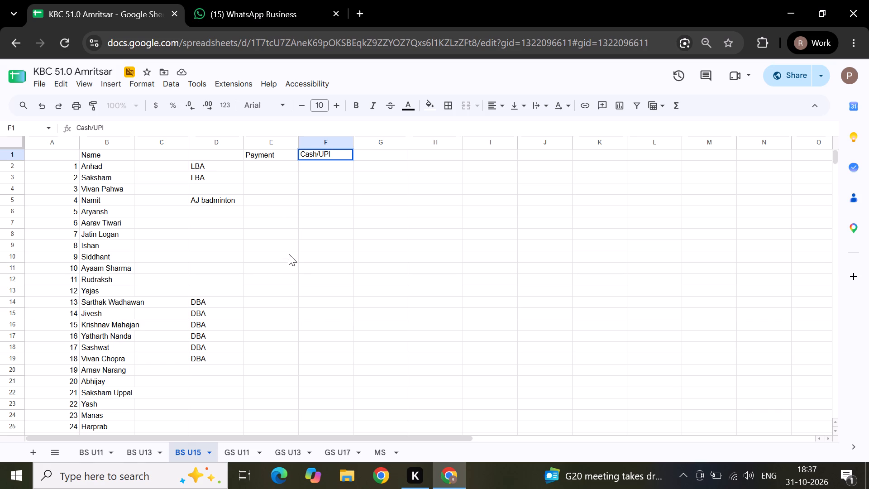
pyautogui.click(291, 259)
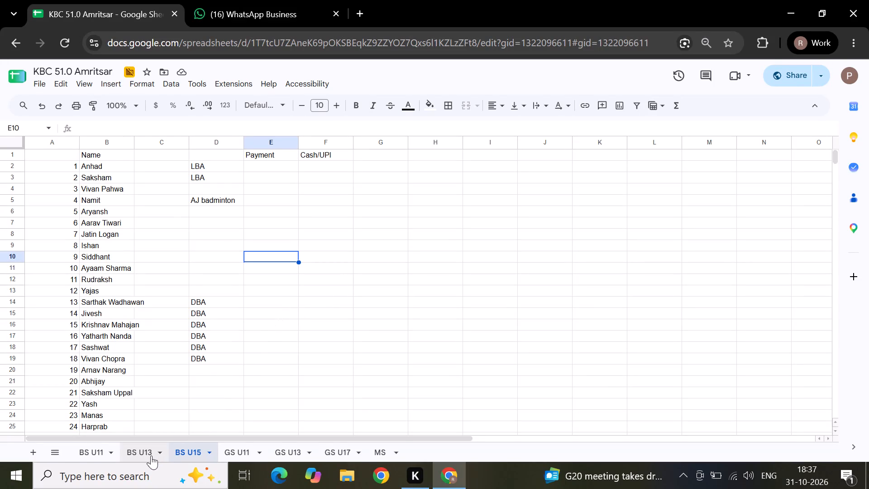
# On the BS U13 sheet, add the column headers Academy in D1, Payment in E1 and Cash/UPI in F1.
pyautogui.click(241, 451)
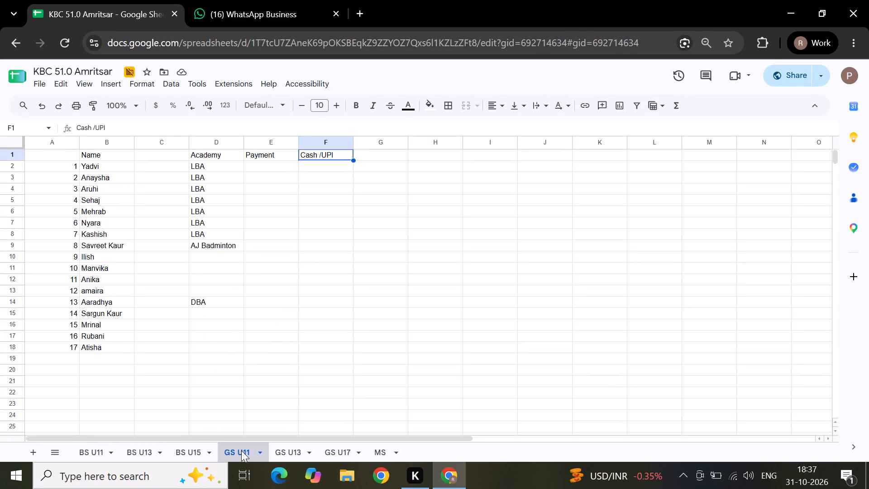
pyautogui.click(144, 451)
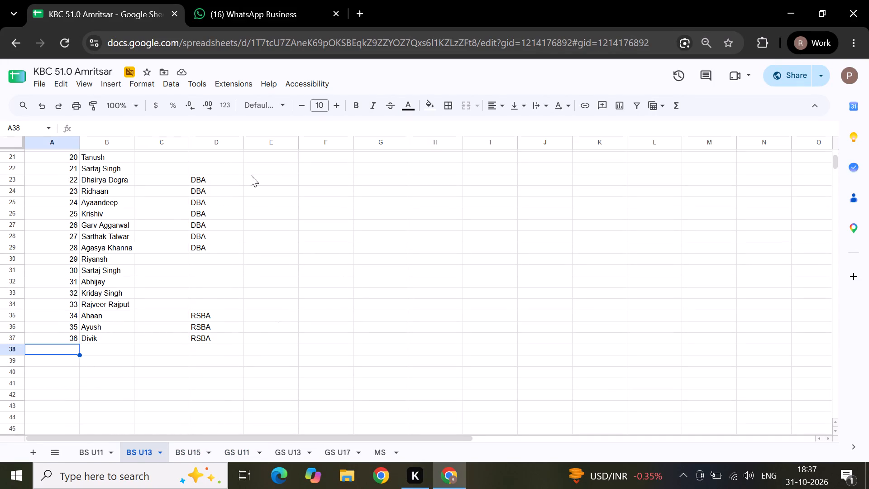
pyautogui.scroll(11, 238, 197)
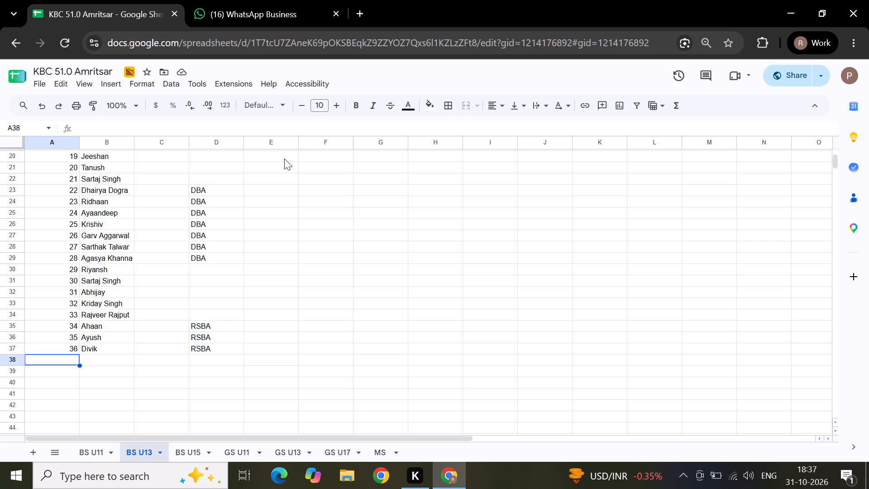
pyautogui.scroll(14, 284, 158)
pyautogui.click(227, 151)
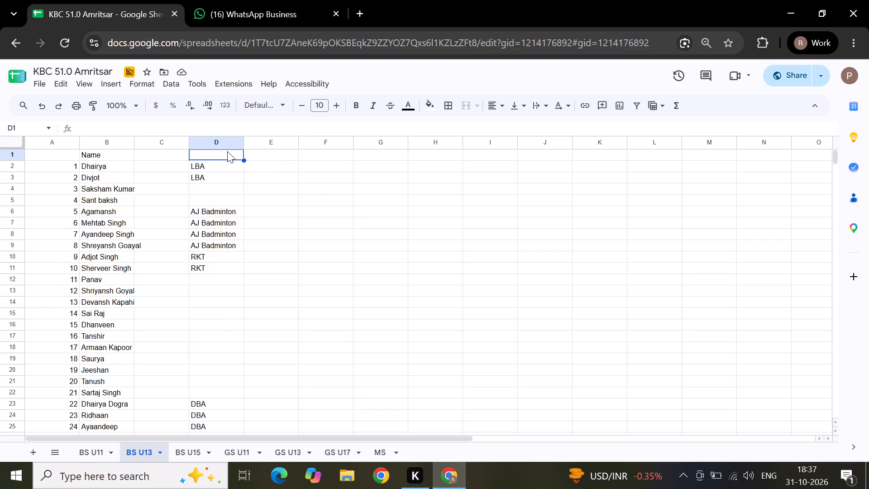
pyautogui.keyDown('shift'); pyautogui.click(227, 151); pyautogui.keyUp('shift')
pyautogui.write('Academy')
pyautogui.press('space')
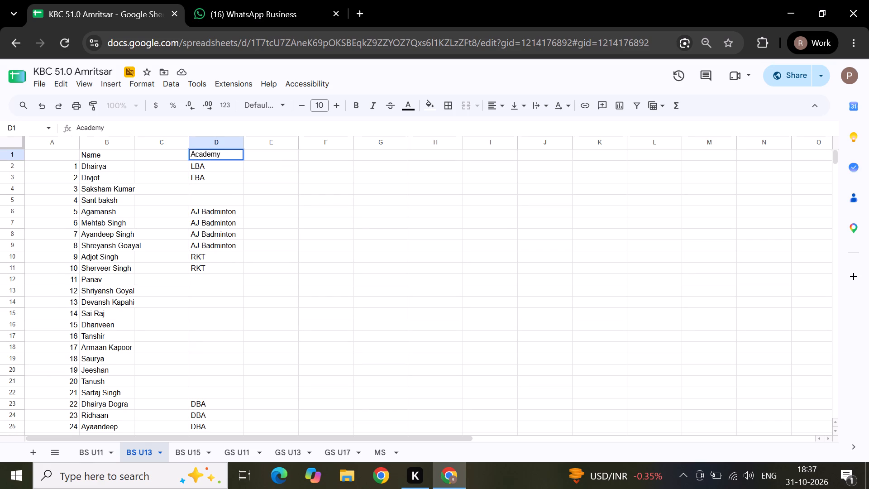
pyautogui.press('Right')
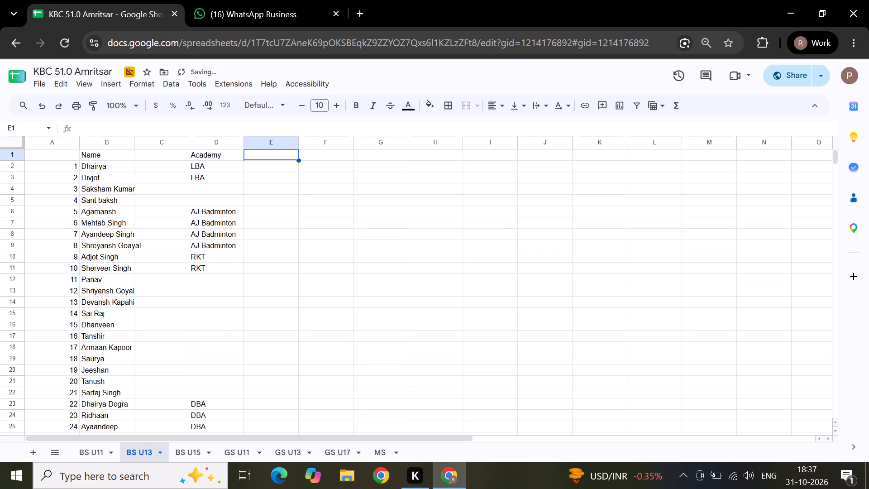
pyautogui.write('Payment')
pyautogui.press('space')
pyautogui.press('Right')
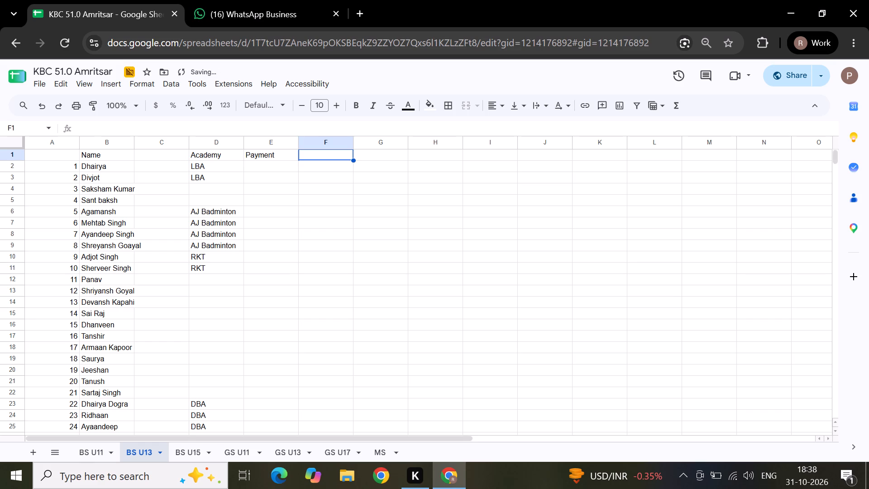
pyautogui.hotkey('shift', 'c')
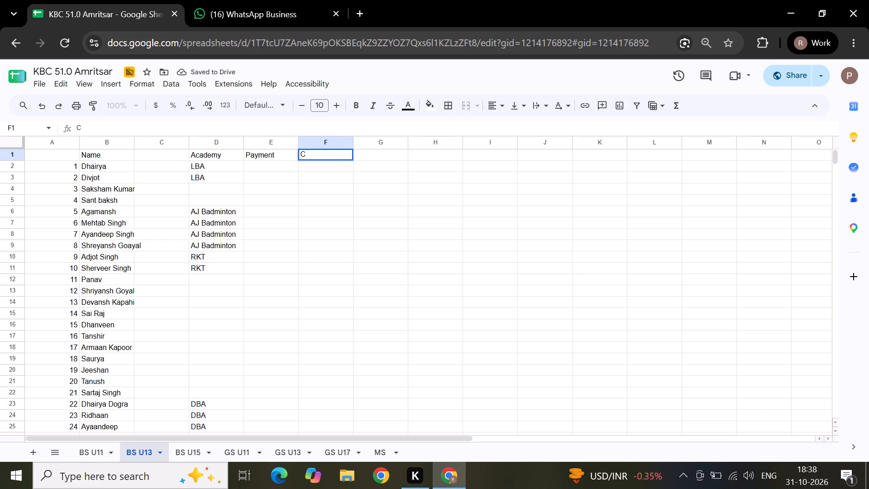
pyautogui.write('ash')
pyautogui.press('/')
pyautogui.hotkey('shift', 'u')
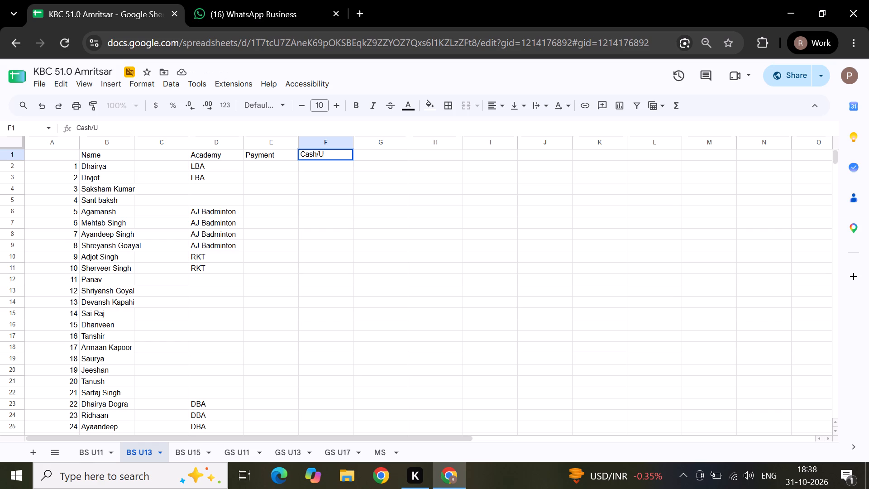
pyautogui.write('PI')
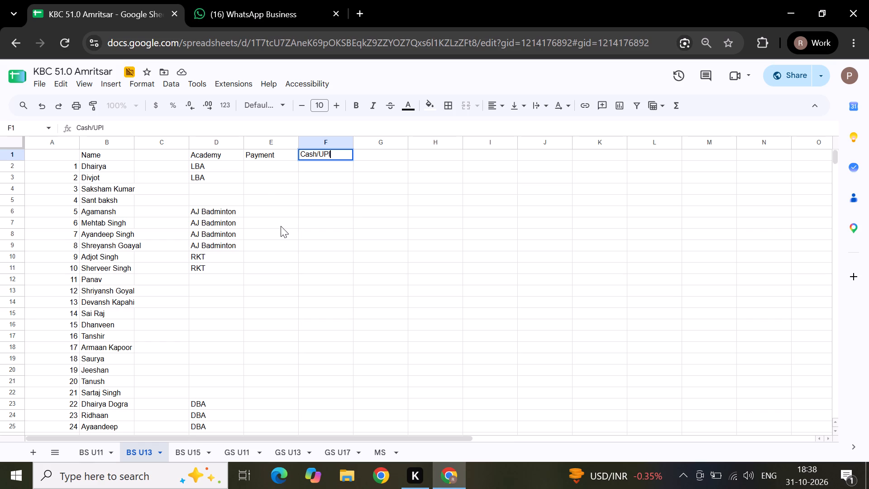
pyautogui.click(281, 226)
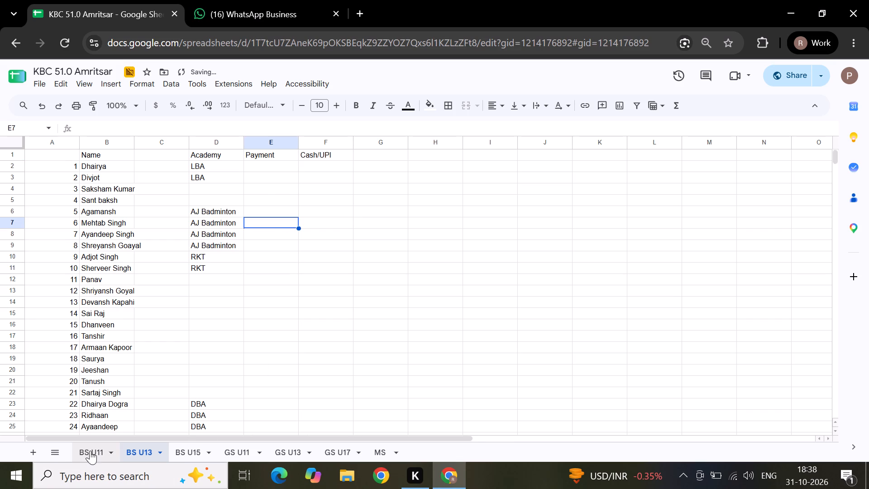
# On the BS U11 sheet, add the column headers Payment in E1 and Cash/upi in F1.
pyautogui.click(90, 451)
pyautogui.scroll(10, 296, 220)
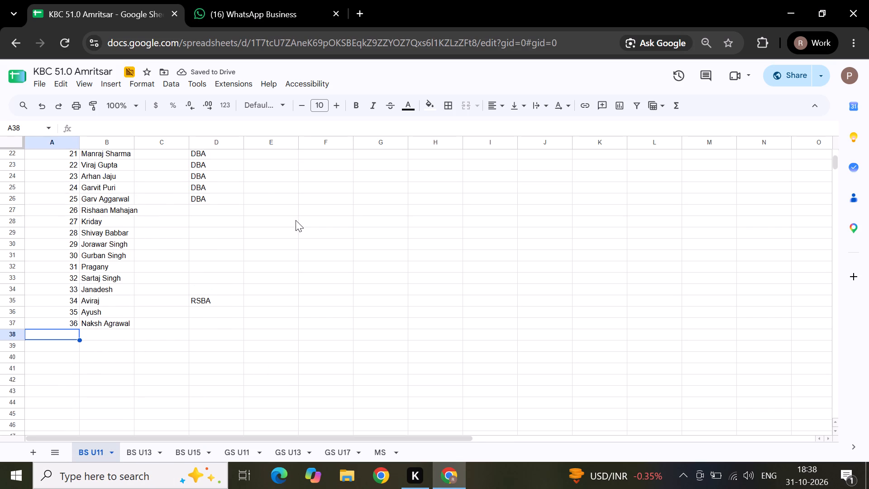
pyautogui.scroll(9, 296, 220)
pyautogui.click(280, 154)
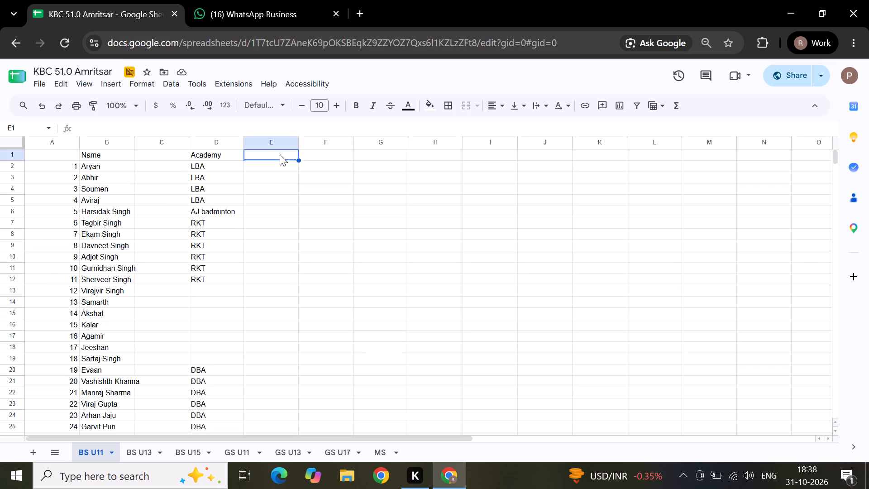
pyautogui.write('CAs')
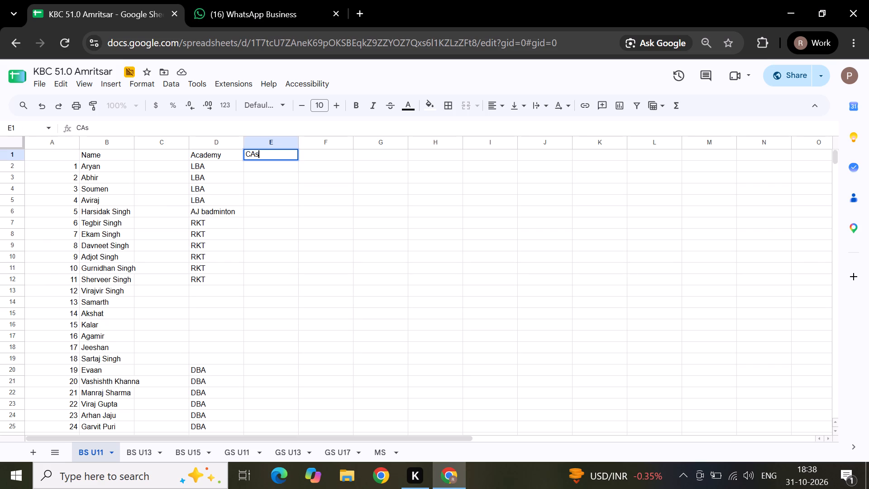
pyautogui.press('BackSpace')
pyautogui.press('BackSpace')
pyautogui.press('BackSpace')
pyautogui.write('Payment')
pyautogui.press('space')
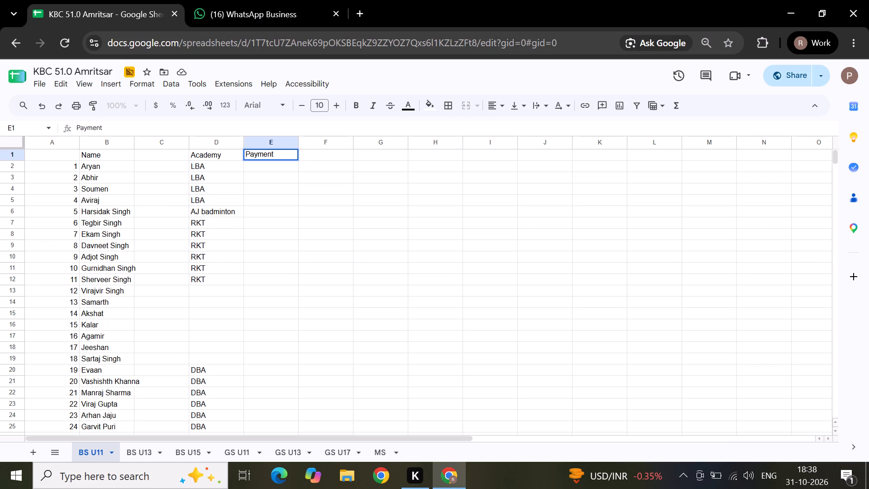
pyautogui.press('Right')
pyautogui.write('Cash')
pyautogui.write('/upi')
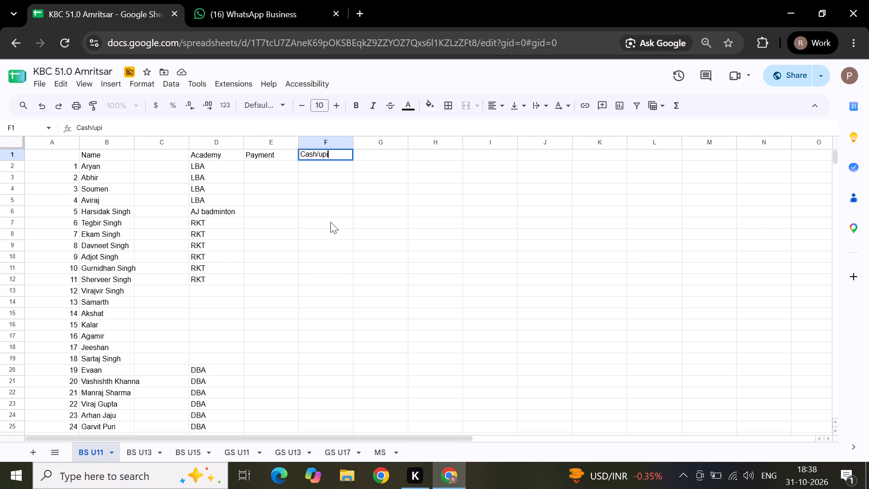
pyautogui.click(334, 226)
# Add the column header contact No in cell C1 of the BS U11 sheet.
pyautogui.scroll(-1, 334, 226)
pyautogui.scroll(6, 334, 226)
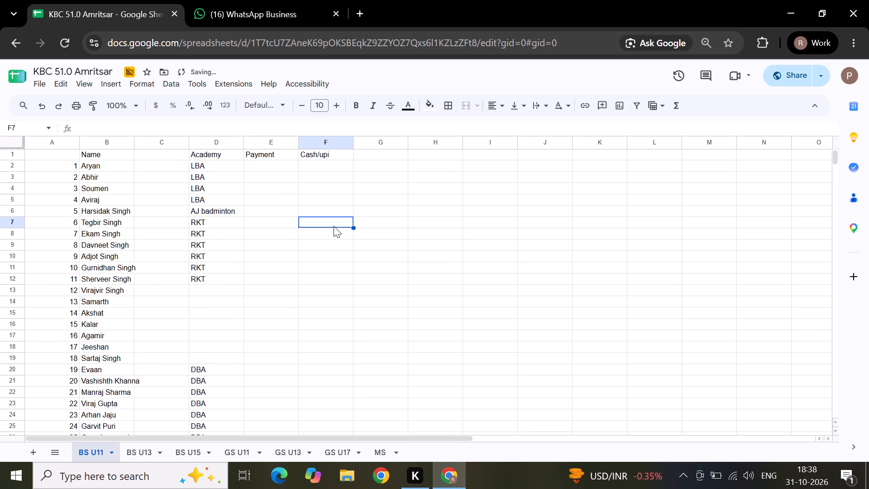
pyautogui.scroll(7, 334, 226)
pyautogui.scroll(-1, 334, 226)
pyautogui.scroll(5, 334, 226)
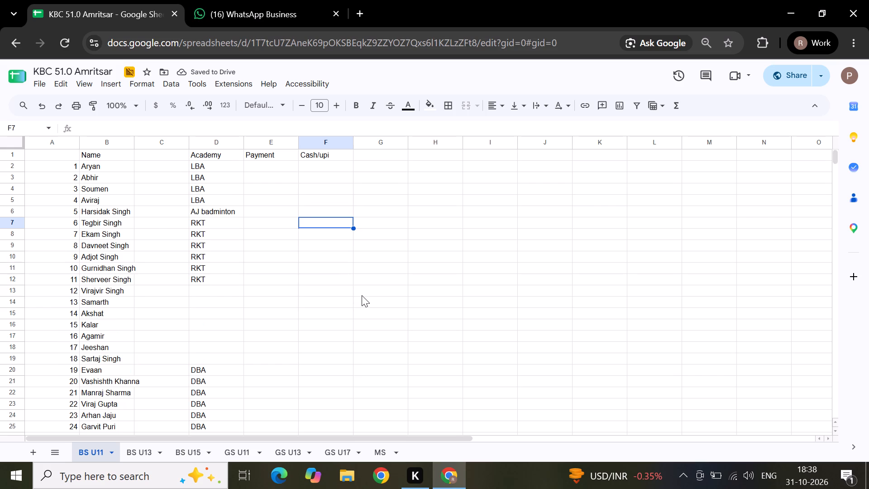
pyautogui.scroll(2, 362, 295)
pyautogui.click(162, 152)
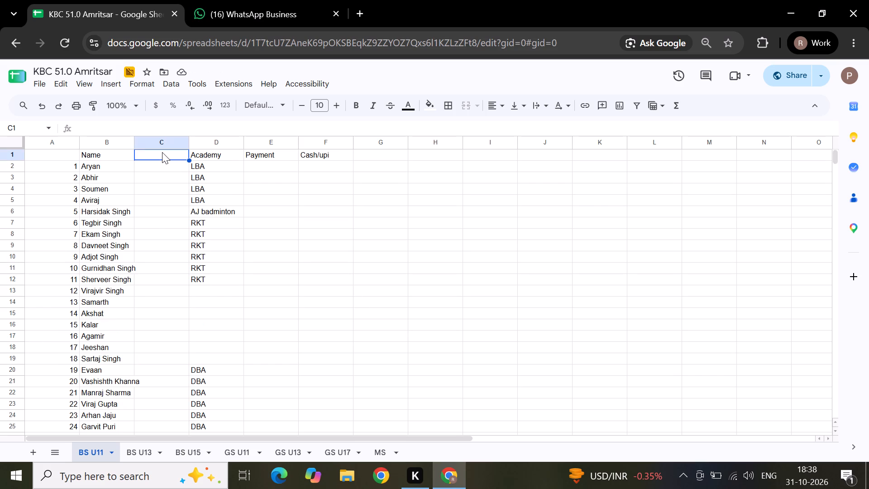
pyautogui.write('contact')
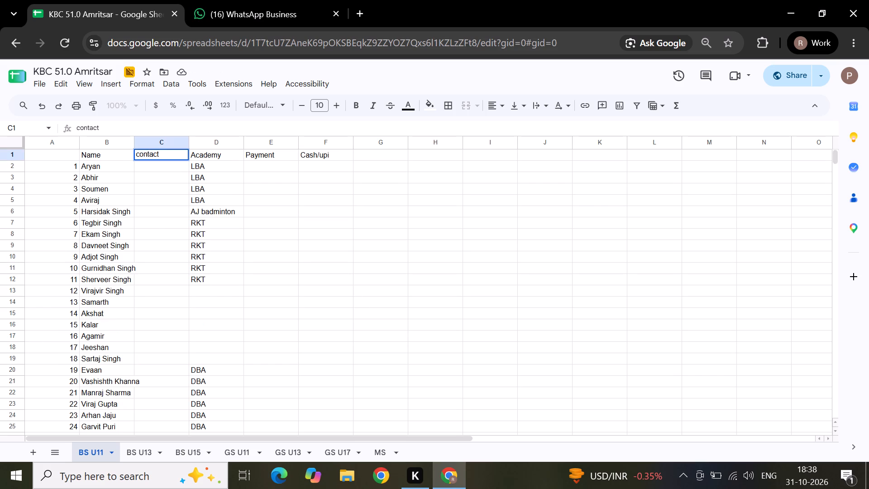
pyautogui.press('space')
pyautogui.write('No')
# Add the column header Contact No in cell C1 of the BS U13 sheet.
pyautogui.click(137, 449)
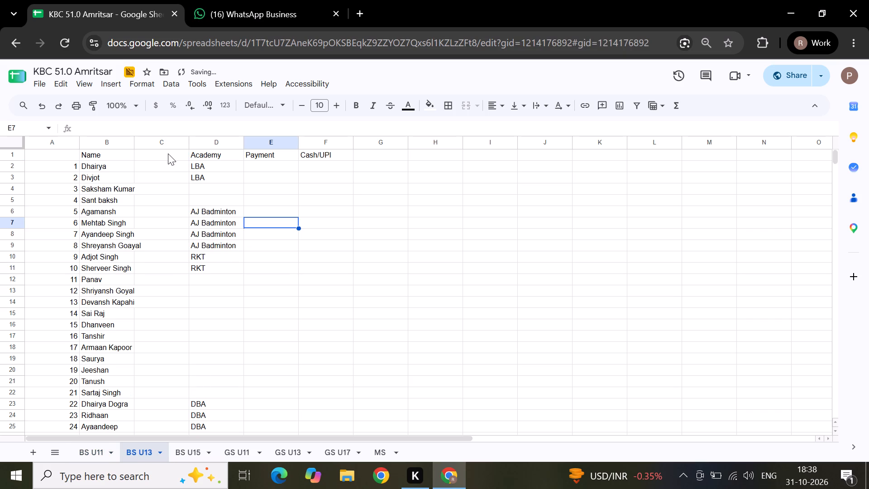
pyautogui.click(168, 153)
pyautogui.write('Contact')
pyautogui.press('space')
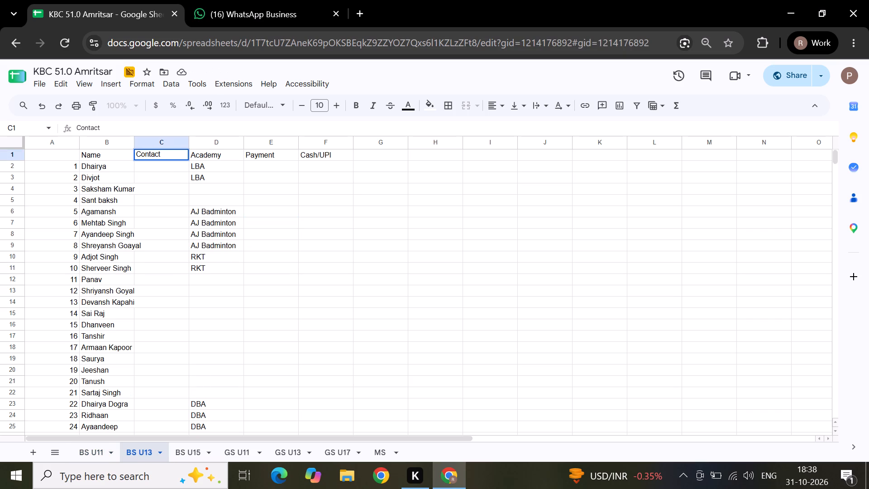
pyautogui.write('No')
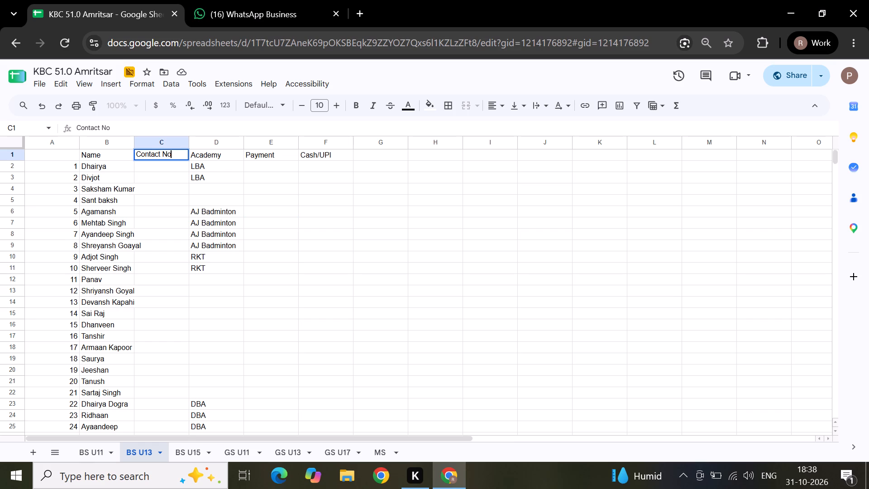
# Add the column header Contact No in cell C1 of the BS U15 sheet.
pyautogui.click(184, 451)
pyautogui.click(149, 156)
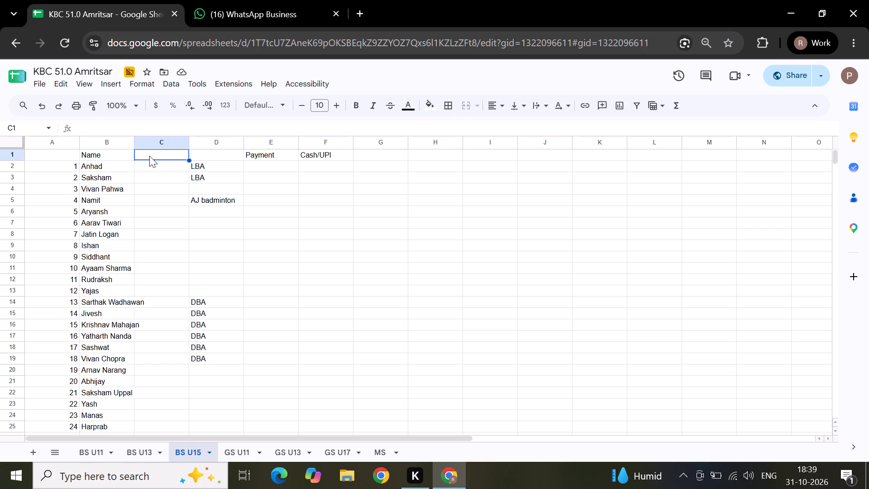
pyautogui.write('Contact')
pyautogui.press('space')
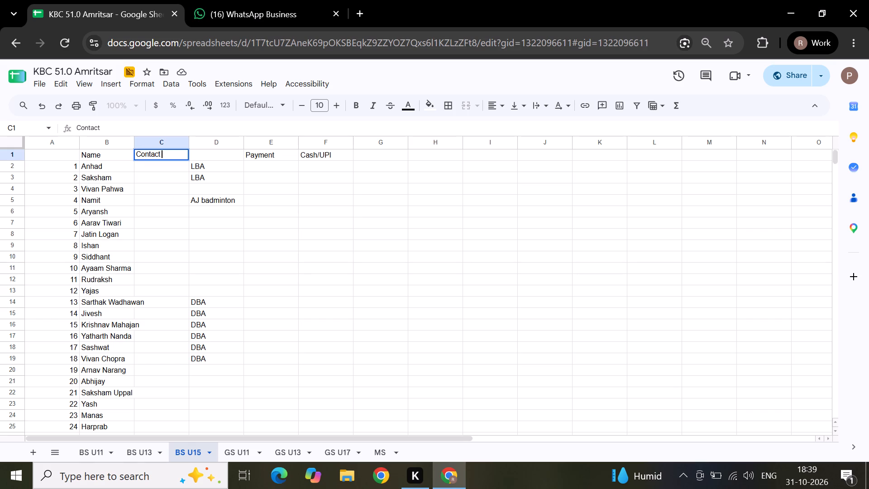
pyautogui.write('No')
pyautogui.press('space')
# Add the column header Contact no in cell C1 of the GS U11 sheet.
pyautogui.click(234, 451)
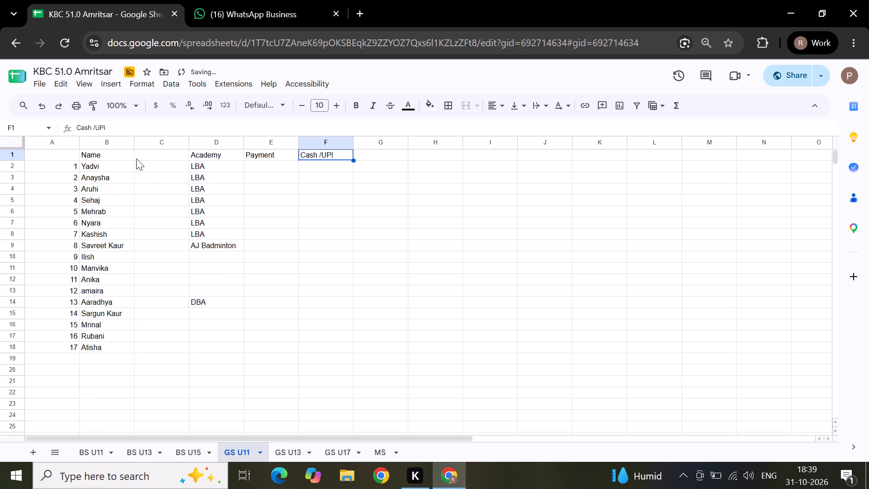
pyautogui.click(148, 157)
pyautogui.write('Contact')
pyautogui.press('space')
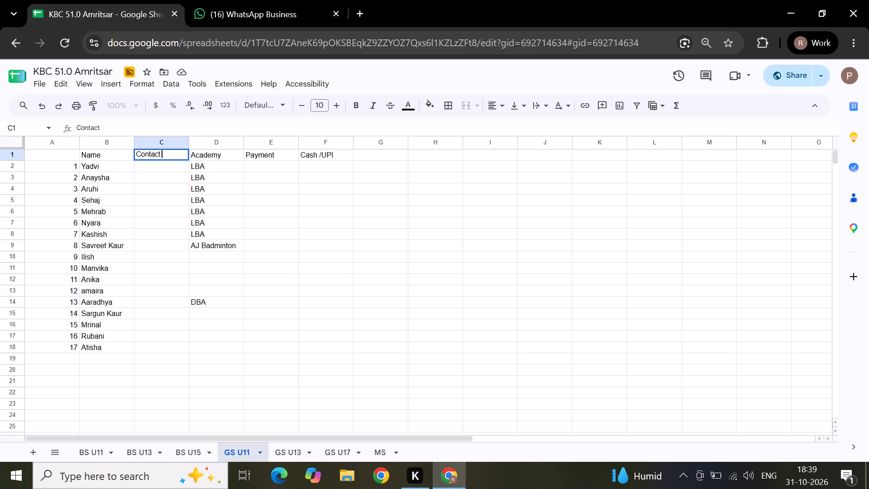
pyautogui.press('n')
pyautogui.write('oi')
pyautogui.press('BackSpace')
# Switch to the GS U13 sheet.
pyautogui.click(289, 448)
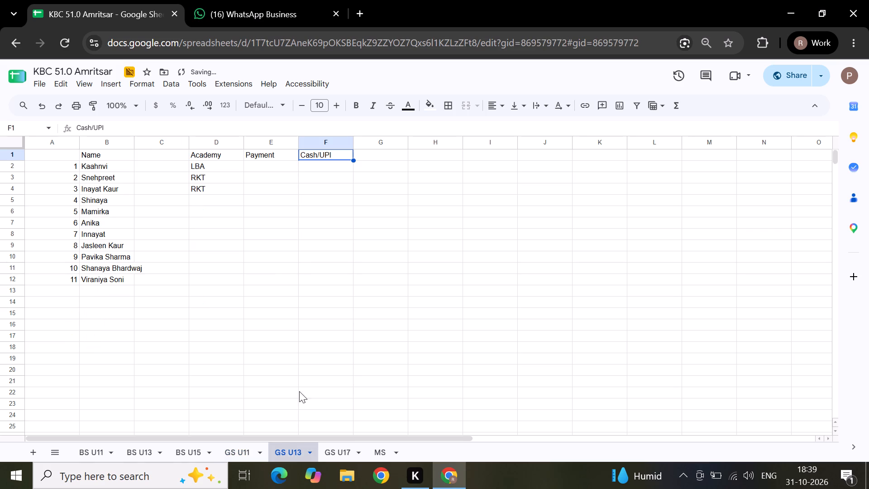
# Add the column header Contact No in cell C1 of the GS U13 sheet.
pyautogui.click(156, 153)
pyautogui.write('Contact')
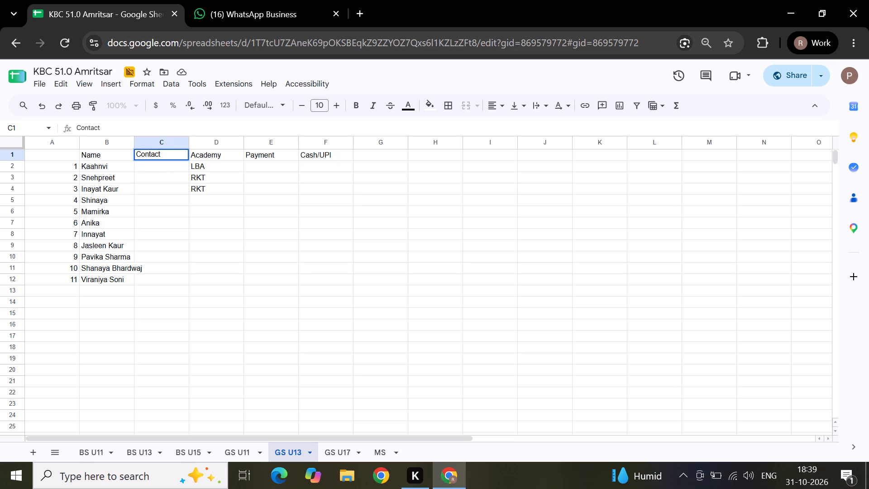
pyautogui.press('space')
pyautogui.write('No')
# Add the column header Contact No in cell C1 of the GS U17 sheet.
pyautogui.click(328, 448)
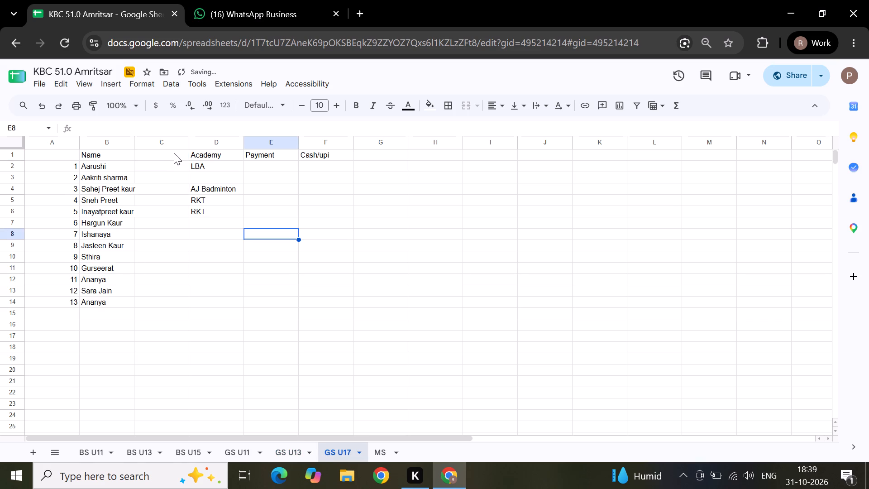
pyautogui.click(174, 153)
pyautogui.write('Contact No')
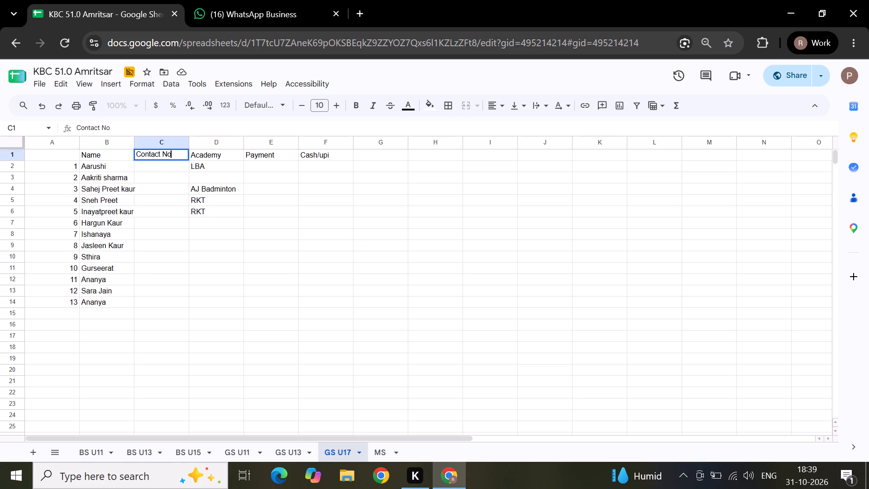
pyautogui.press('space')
# Add the column header Contact No in cell C1 of the MS sheet.
pyautogui.click(384, 448)
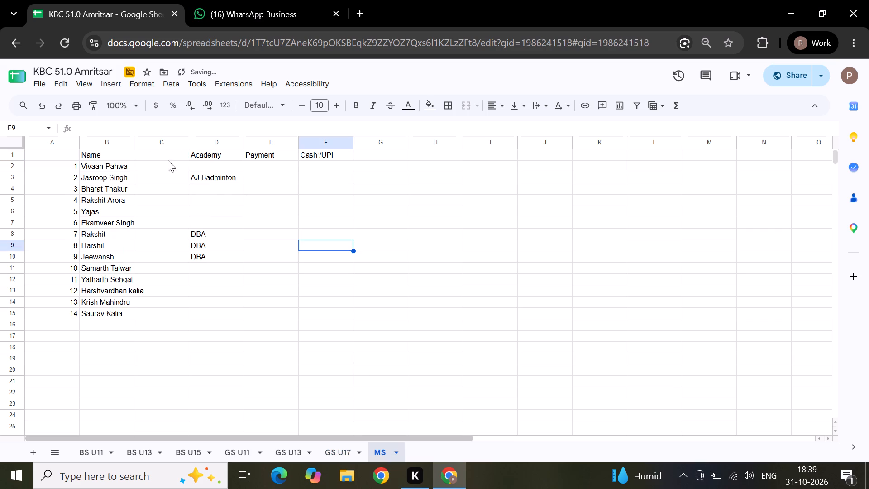
pyautogui.click(167, 158)
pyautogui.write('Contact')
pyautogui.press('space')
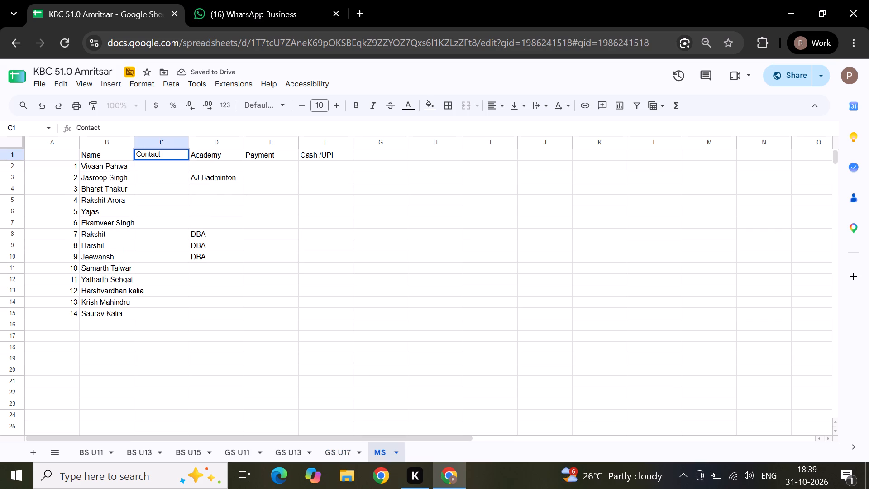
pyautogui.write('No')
pyautogui.click(377, 276)
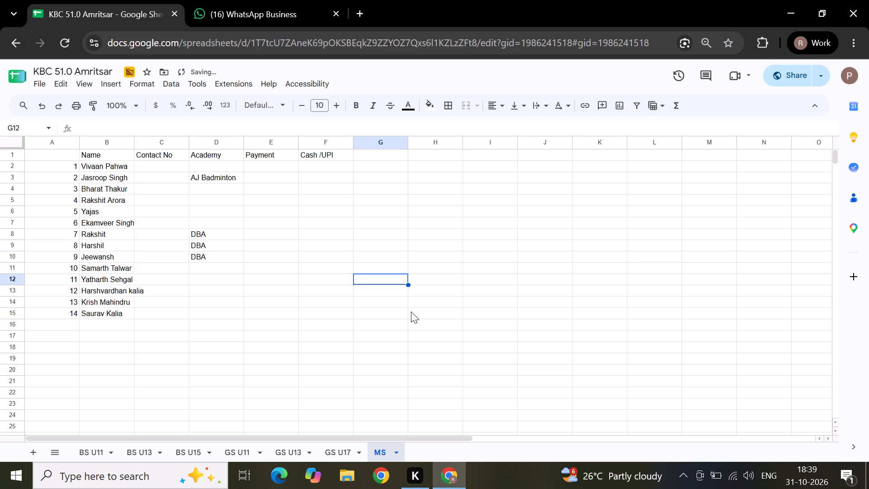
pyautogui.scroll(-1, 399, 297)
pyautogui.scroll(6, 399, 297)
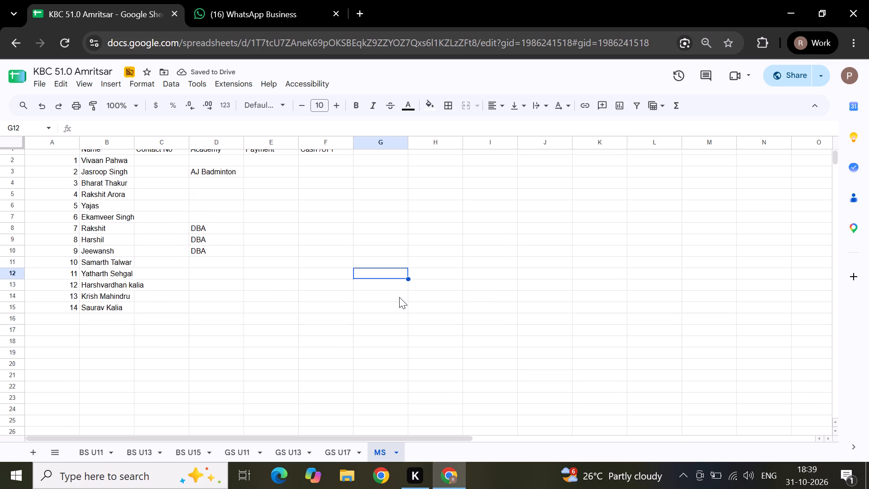
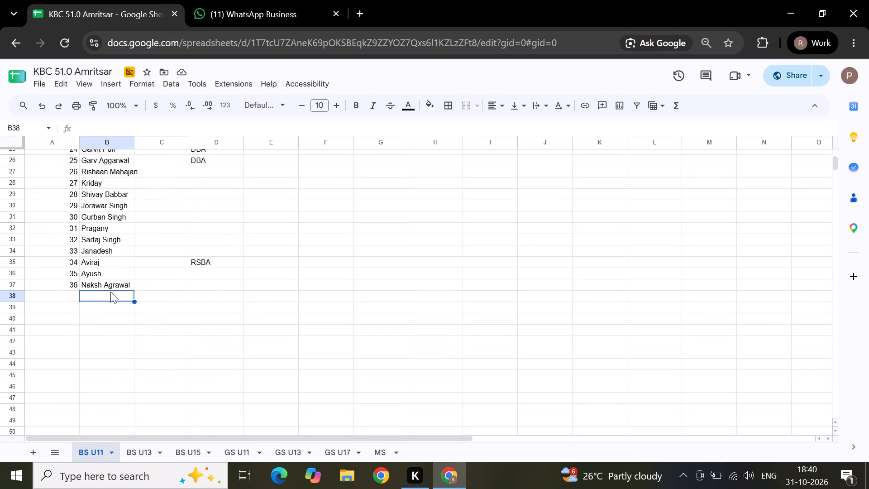
# Add the player Manik with serial number 37 in row 38 of the BS U11 sheet.
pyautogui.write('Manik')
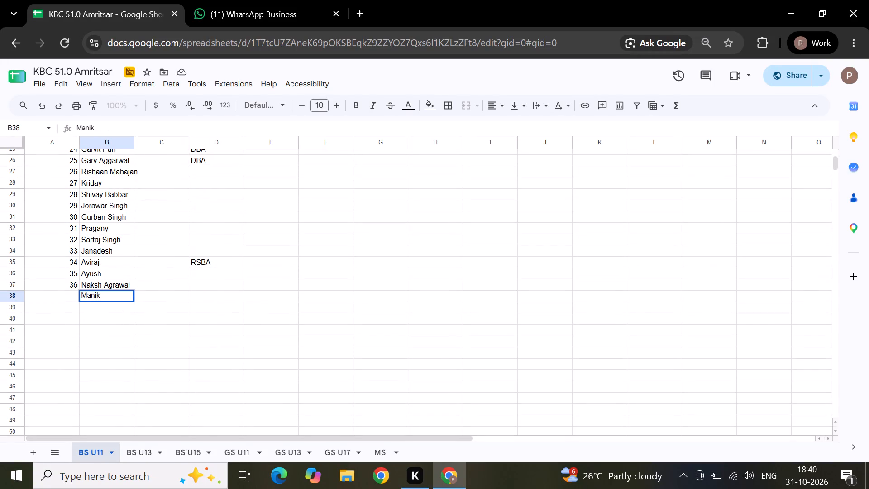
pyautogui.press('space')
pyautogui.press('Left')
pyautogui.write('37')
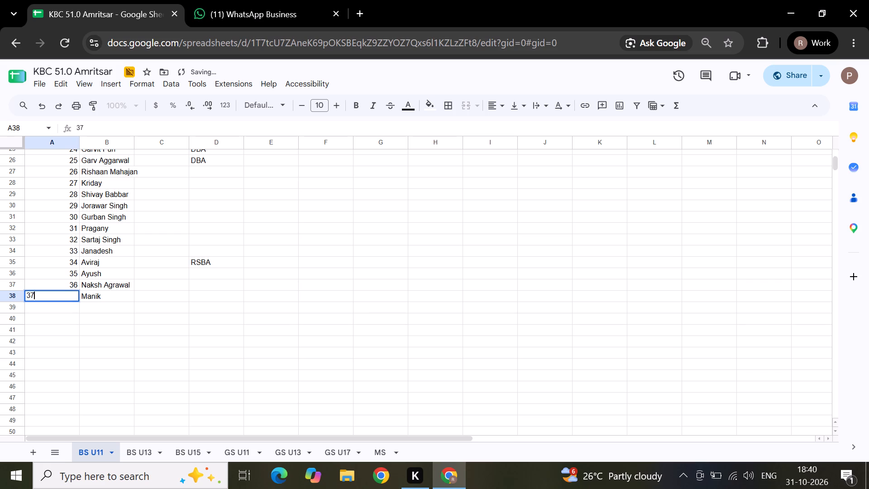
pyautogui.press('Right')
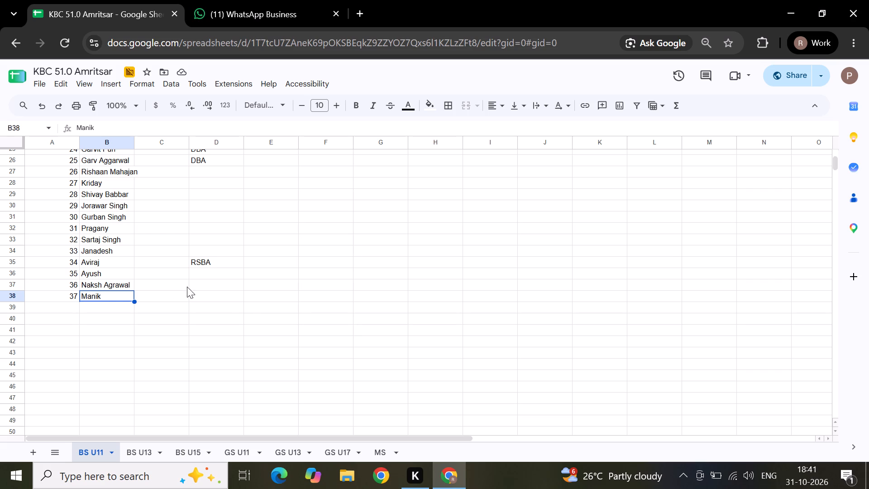
# Add a new player entry in row 15 of the GS U17 sheet, entering the player's name and serial number 14.
pyautogui.click(337, 451)
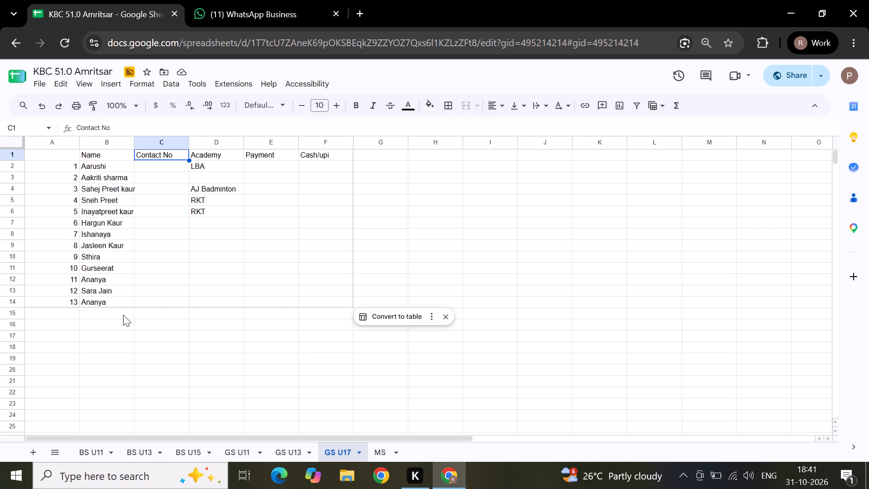
pyautogui.click(123, 315)
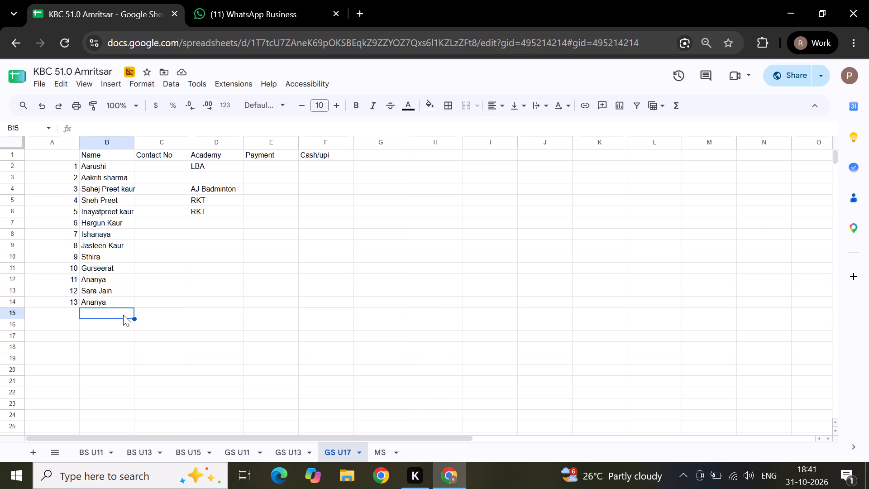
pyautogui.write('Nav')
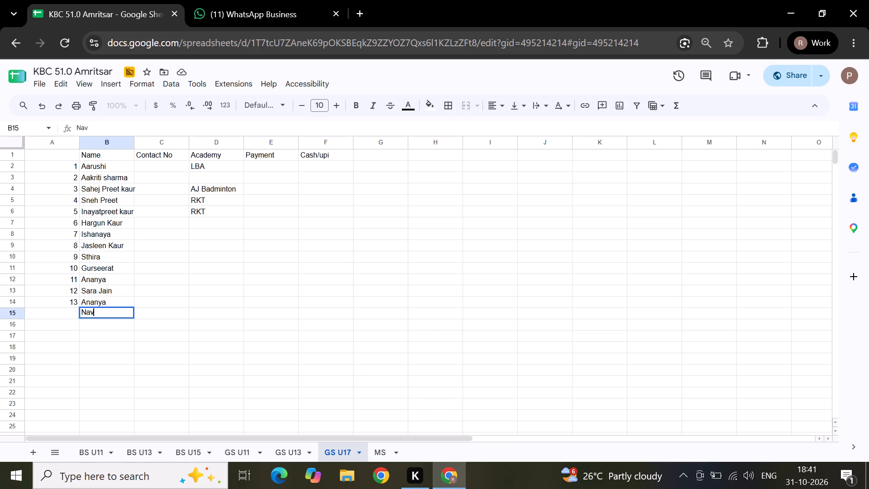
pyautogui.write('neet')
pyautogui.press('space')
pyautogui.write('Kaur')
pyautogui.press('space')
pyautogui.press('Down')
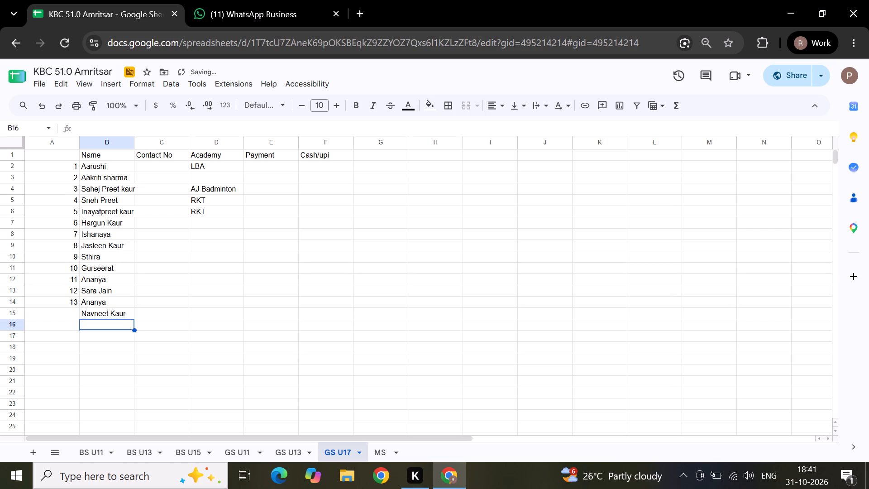
pyautogui.click(61, 312)
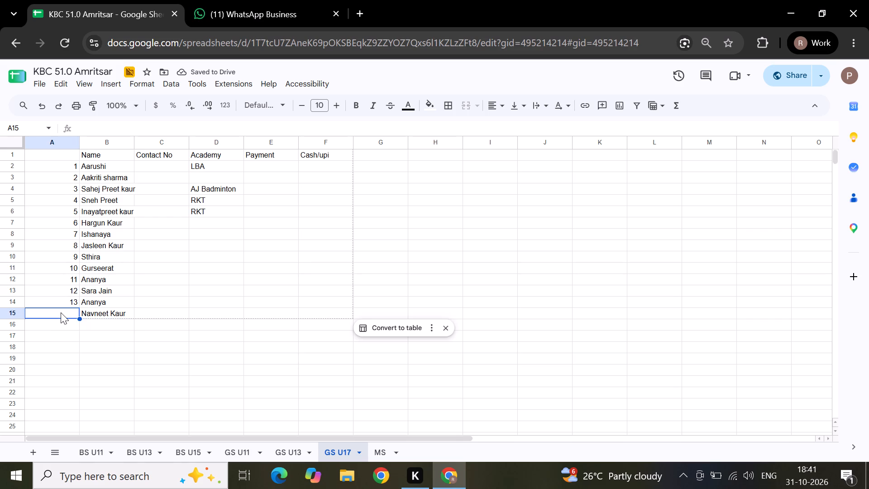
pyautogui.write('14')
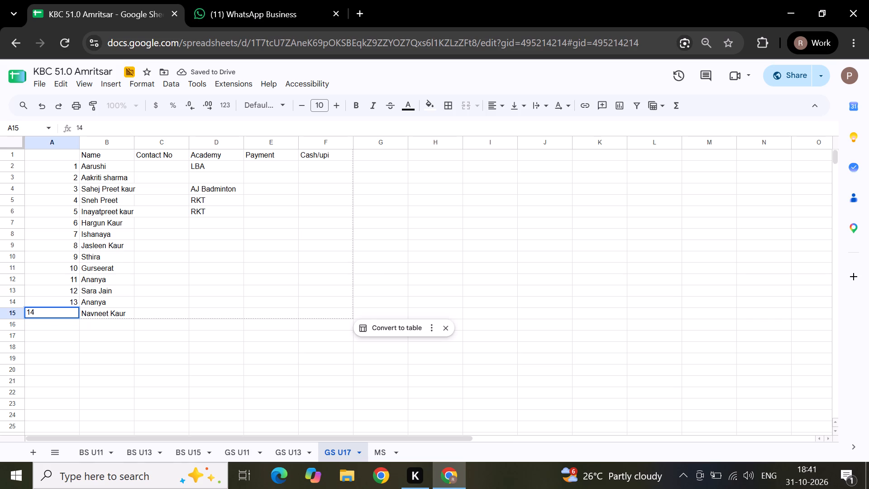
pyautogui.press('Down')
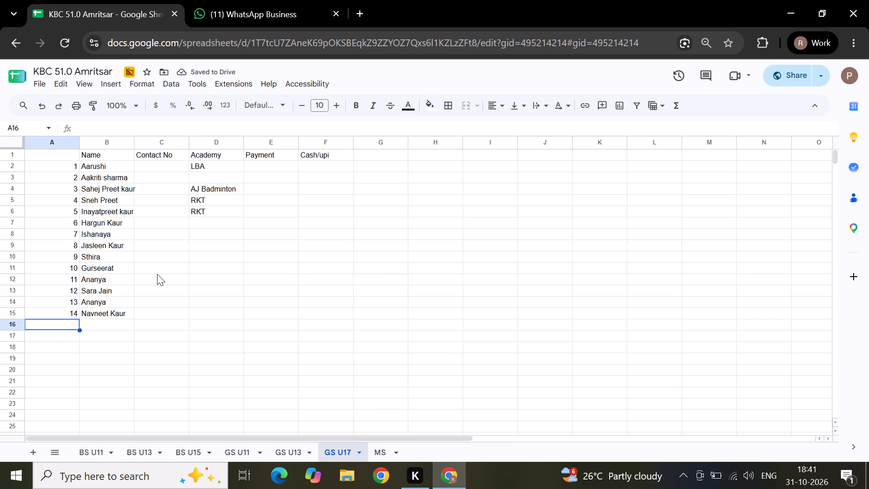
pyautogui.click(228, 332)
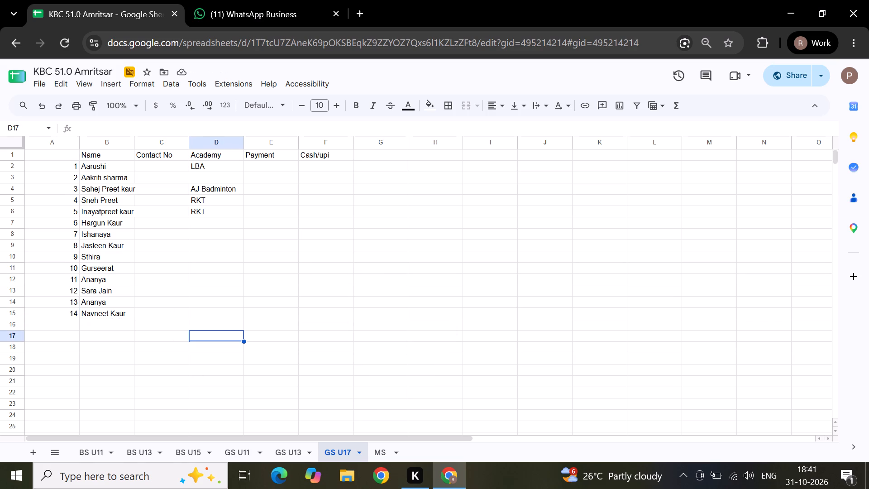
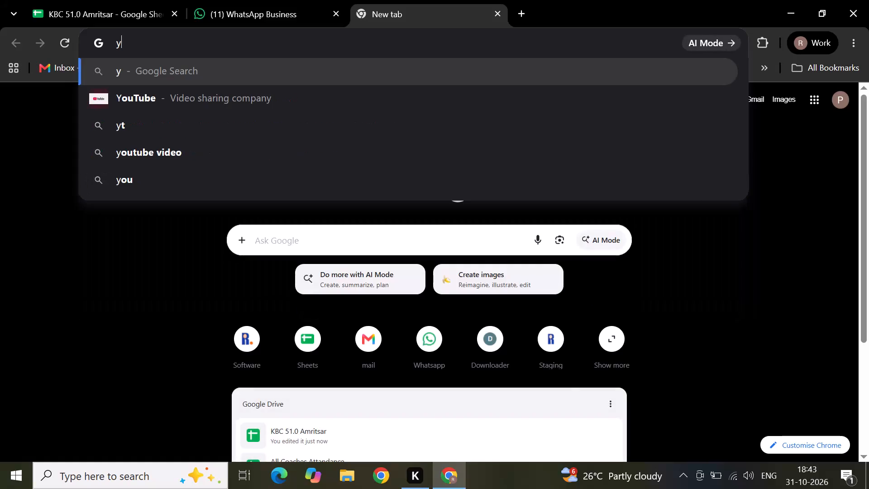
# Open a browser window under the "Your Chrome" profile and load youtube.com in it.
pyautogui.write('ou')
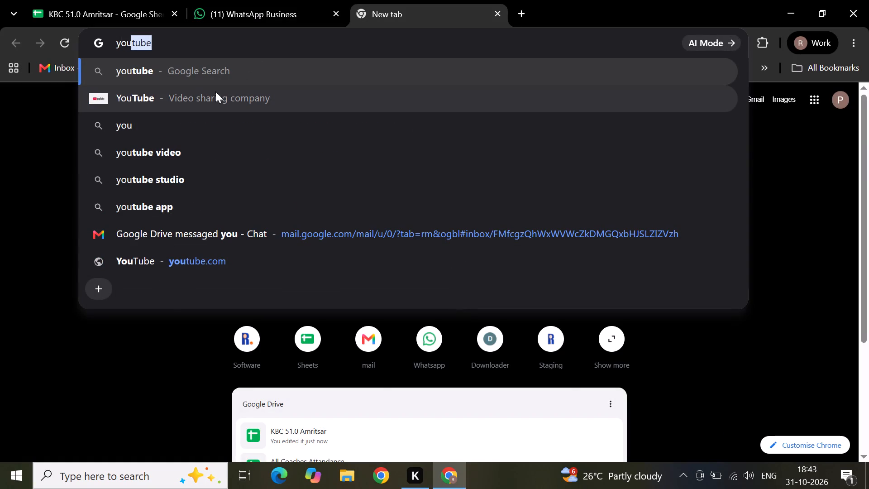
pyautogui.doubleClick(376, 474)
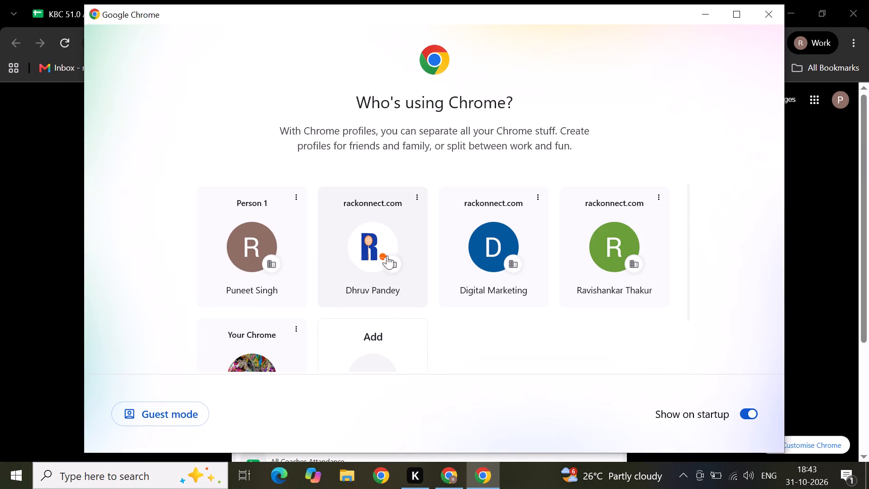
pyautogui.doubleClick(265, 362)
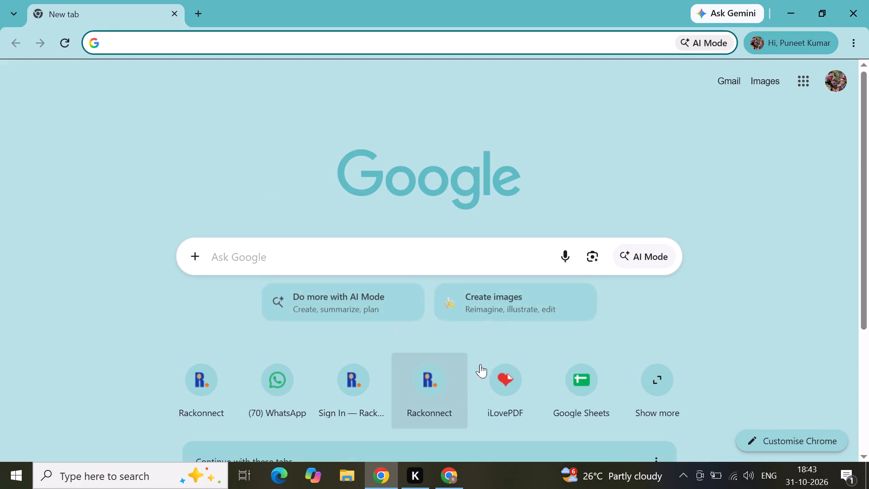
pyautogui.click(229, 41)
pyautogui.write('you')
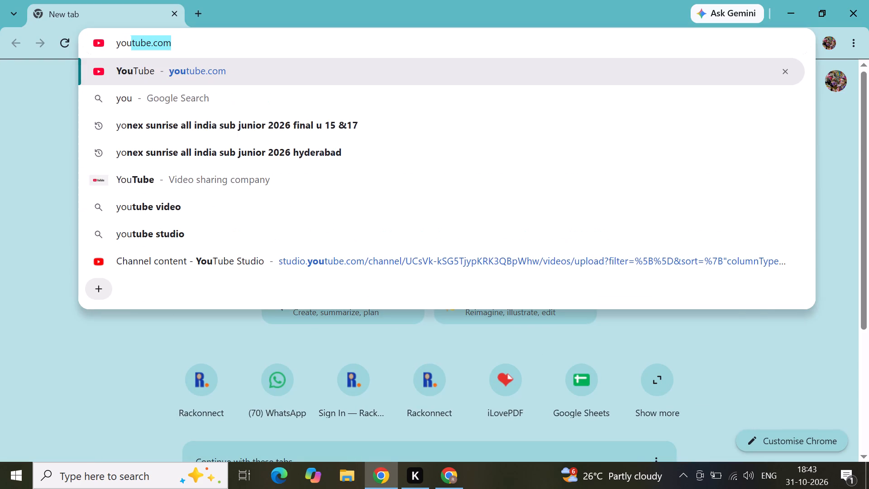
pyautogui.click(299, 65)
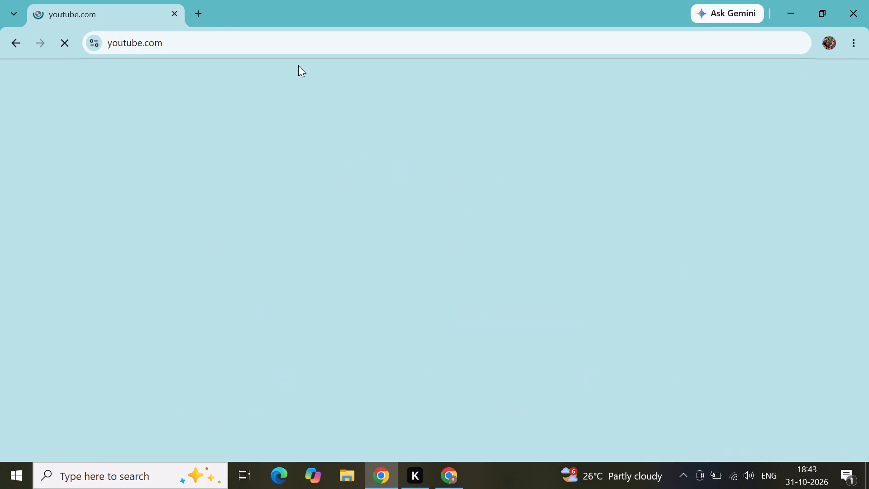
# Open the Rackonnect login page at vm.rackonnect.com/login in a new tab, then return to the YouTube page.
pyautogui.click(196, 6)
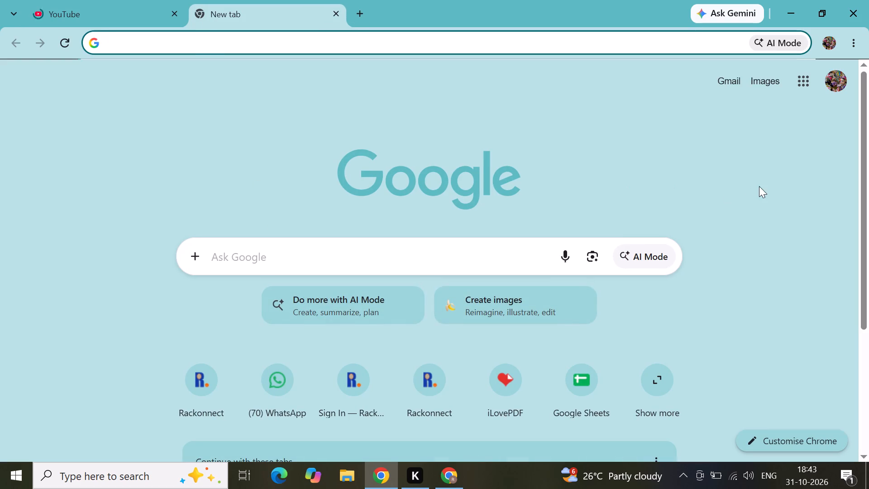
pyautogui.click(803, 84)
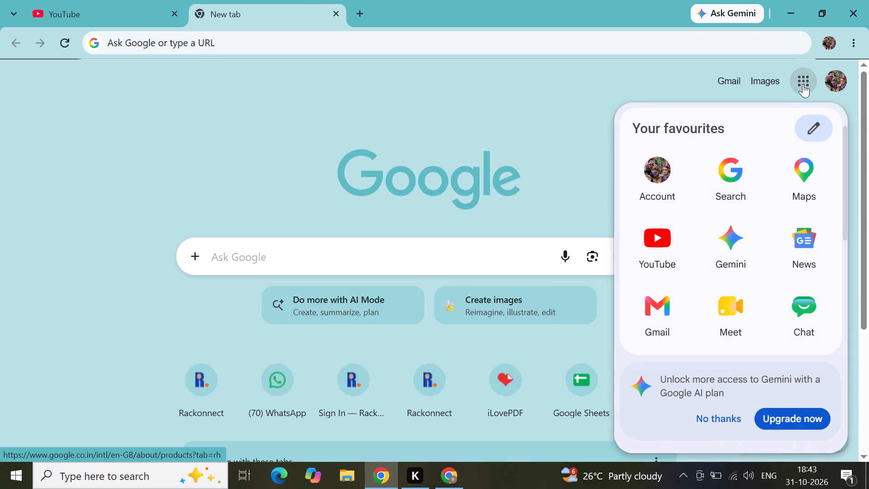
pyautogui.click(576, 173)
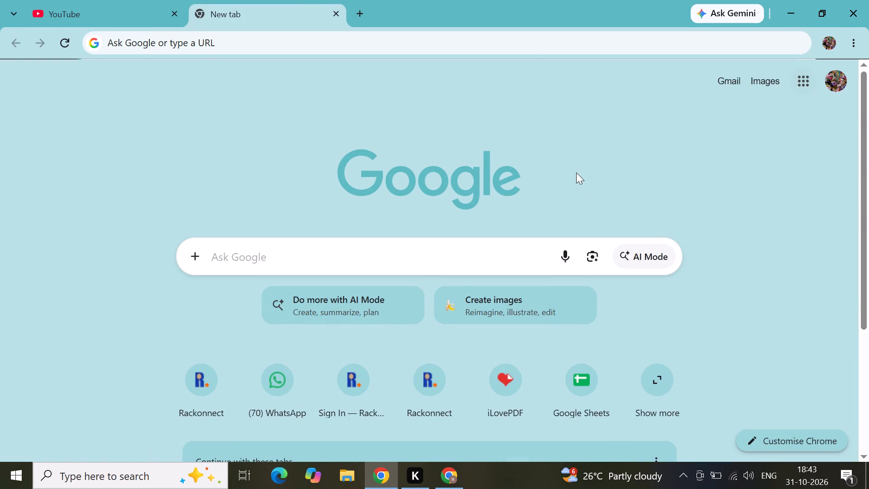
pyautogui.click(465, 46)
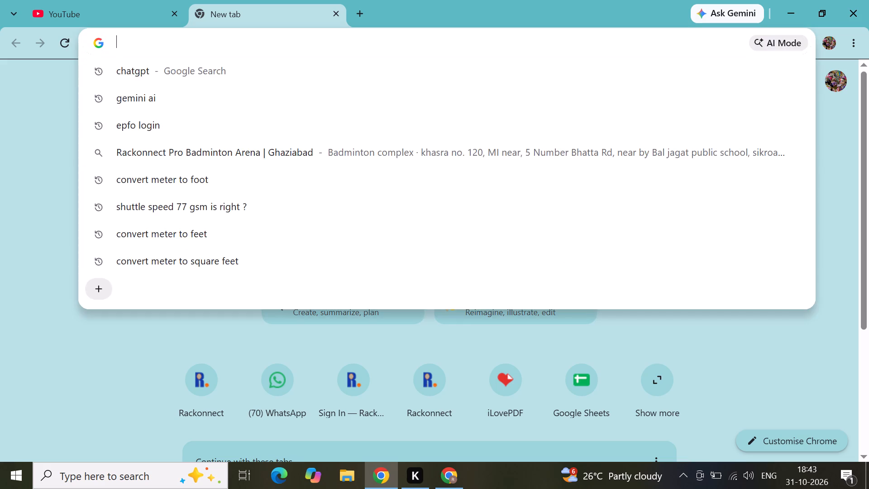
pyautogui.press('v')
pyautogui.click(412, 64)
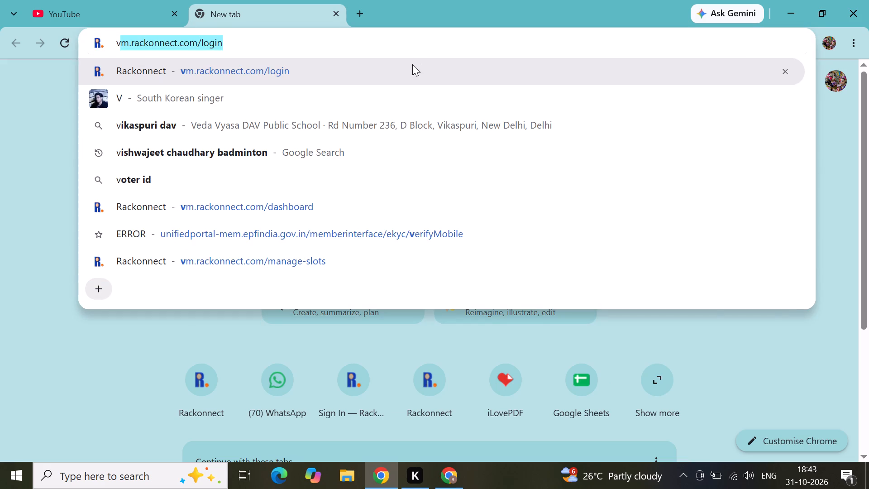
pyautogui.click(116, 5)
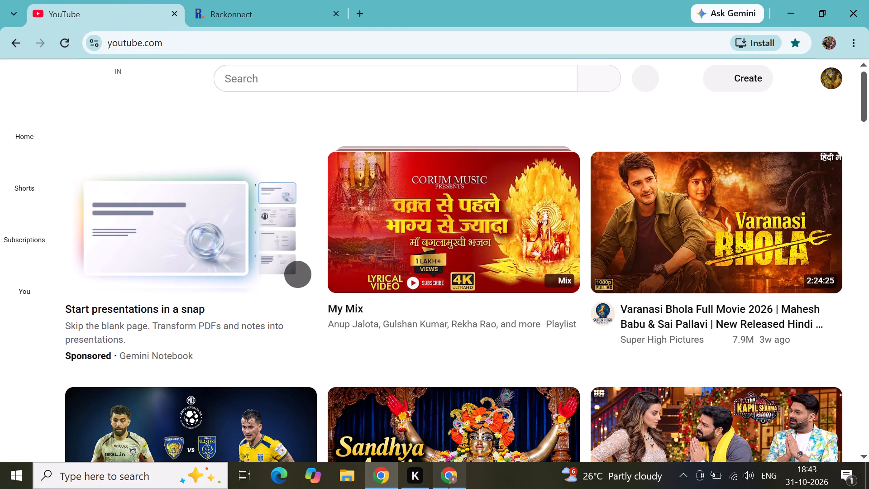
# Switch to Windows Settings and turn on Bluetooth for the computer under Devices.
pyautogui.doubleClick(23, 476)
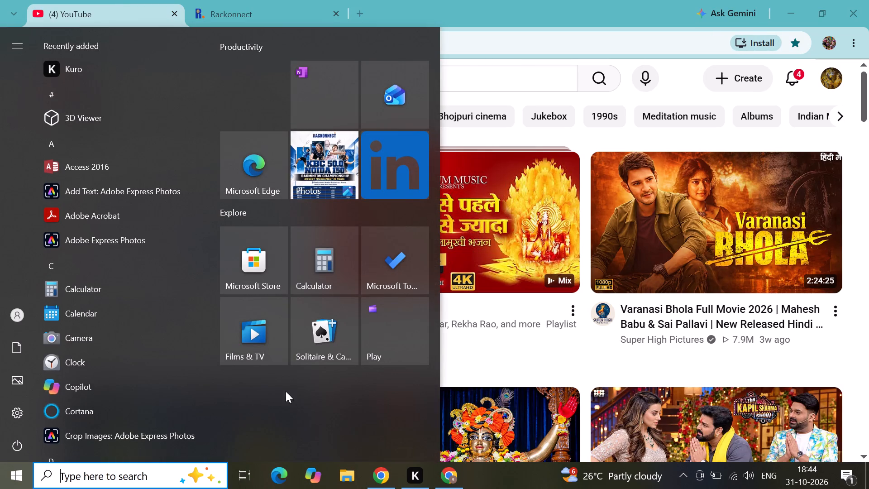
pyautogui.doubleClick(14, 412)
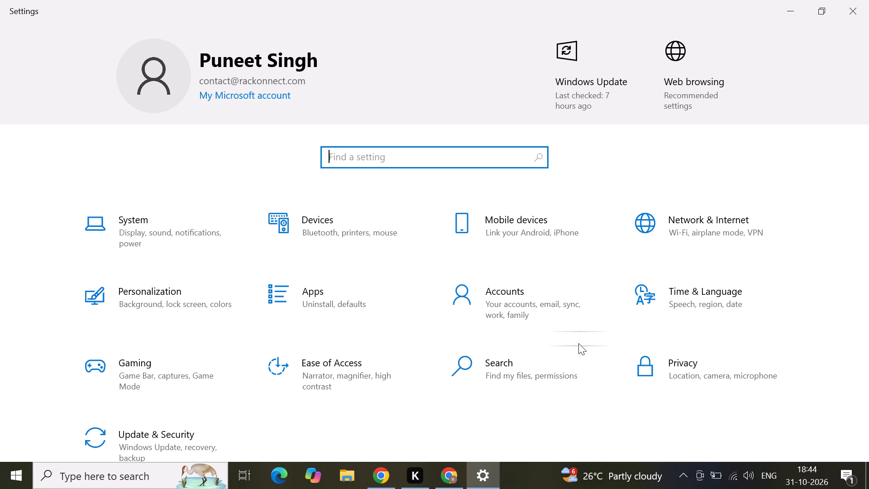
pyautogui.click(388, 223)
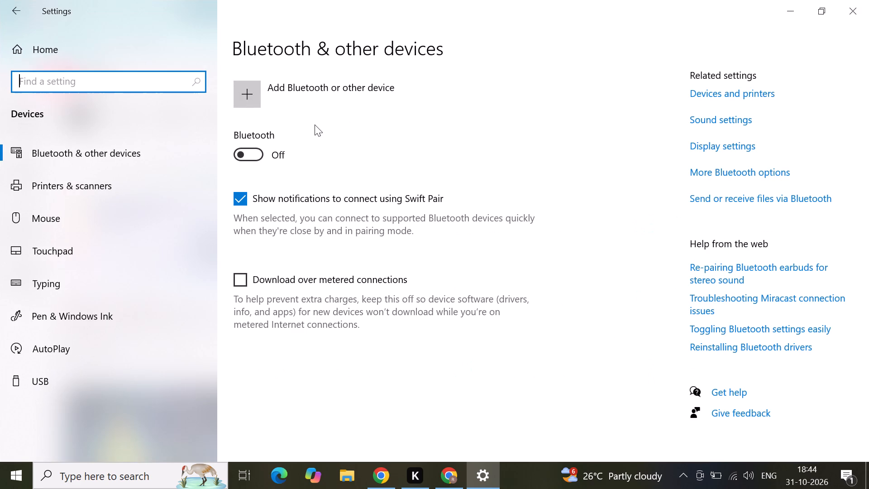
pyautogui.click(249, 150)
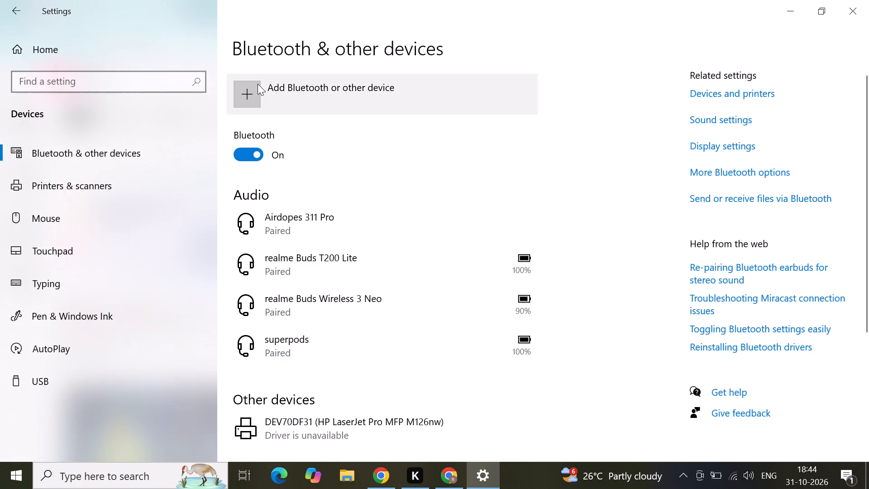
# Start adding a new device of the Bluetooth kind and search for discoverable devices.
pyautogui.click(258, 84)
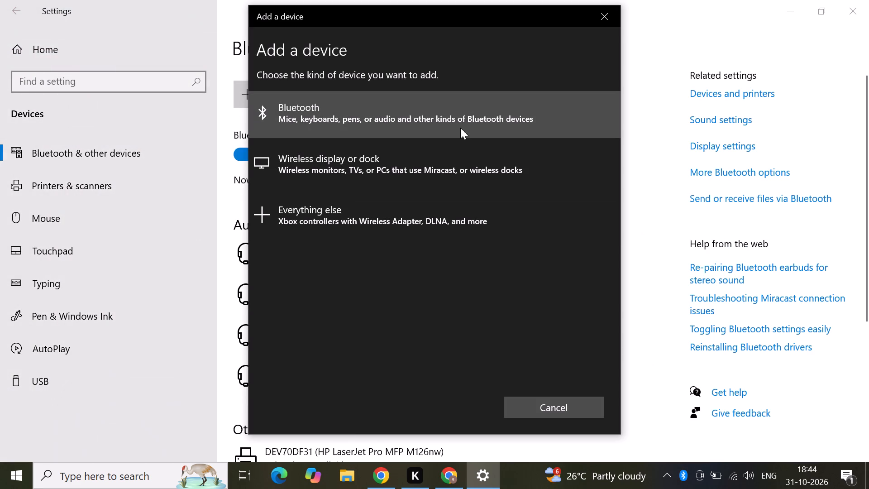
pyautogui.doubleClick(472, 118)
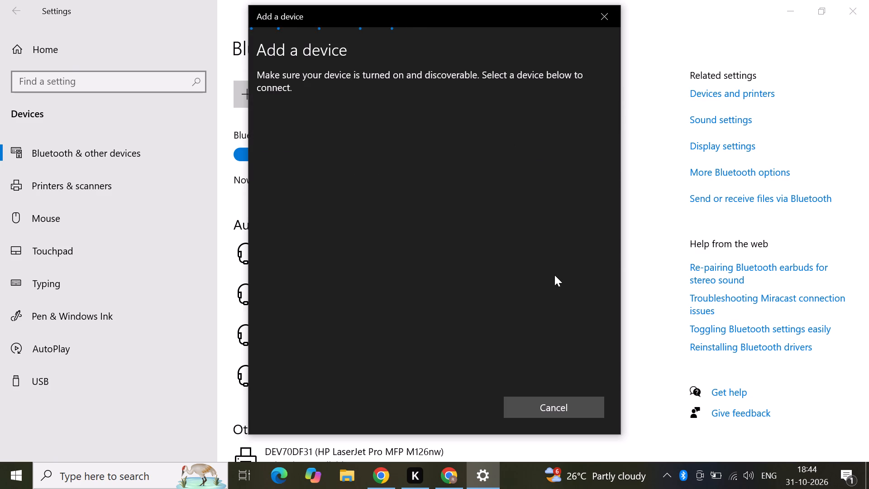